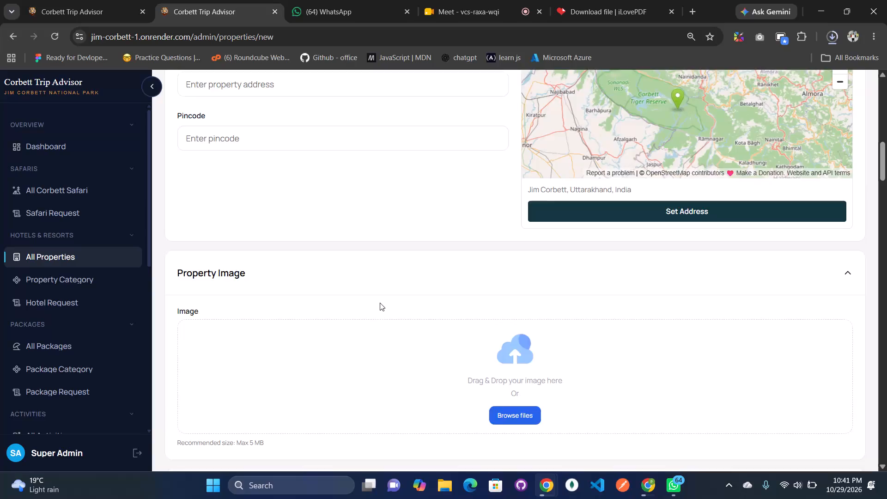
Look through the whole Add Hotel/Resort form, from the property image section to the end and back to Basic Detail.
scroll(380, 303, down, 20)
scroll(380, 303, down, 10)
scroll(380, 302, up, 1)
scroll(380, 302, down, 16)
scroll(380, 302, down, 12)
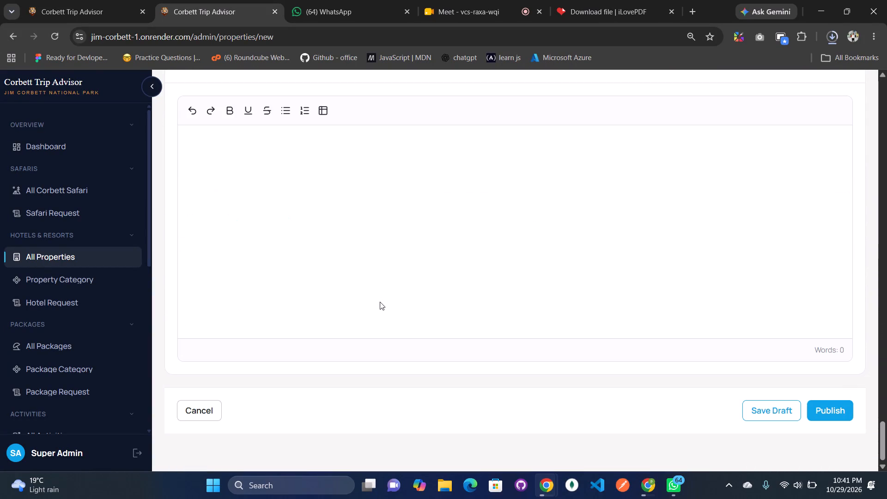
scroll(380, 302, up, 20)
scroll(380, 302, up, 20)
scroll(380, 302, up, 2)
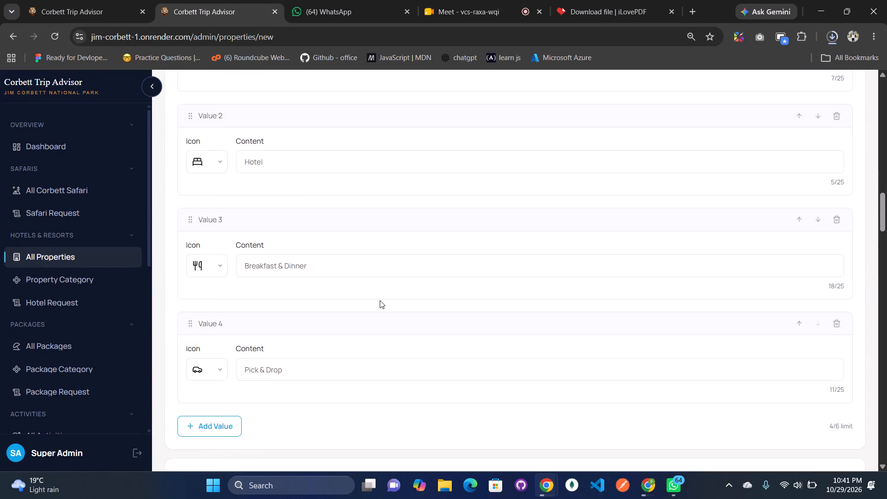
scroll(380, 300, up, 20)
scroll(380, 300, up, 7)
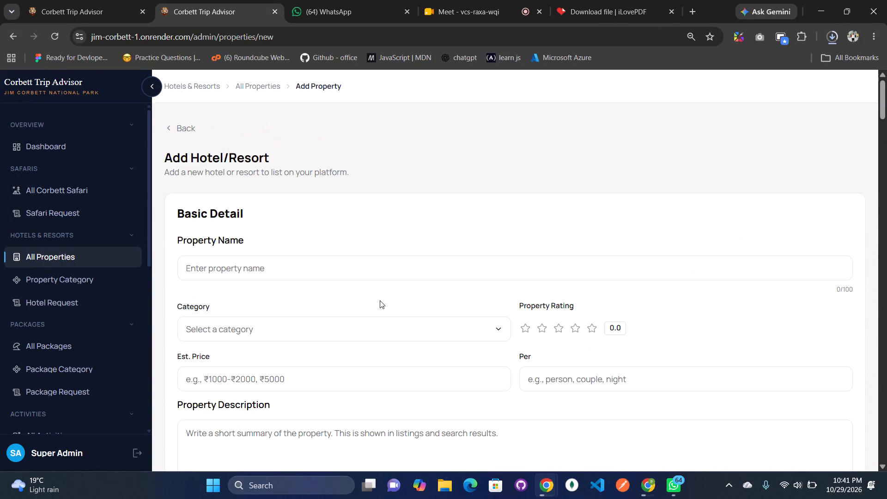
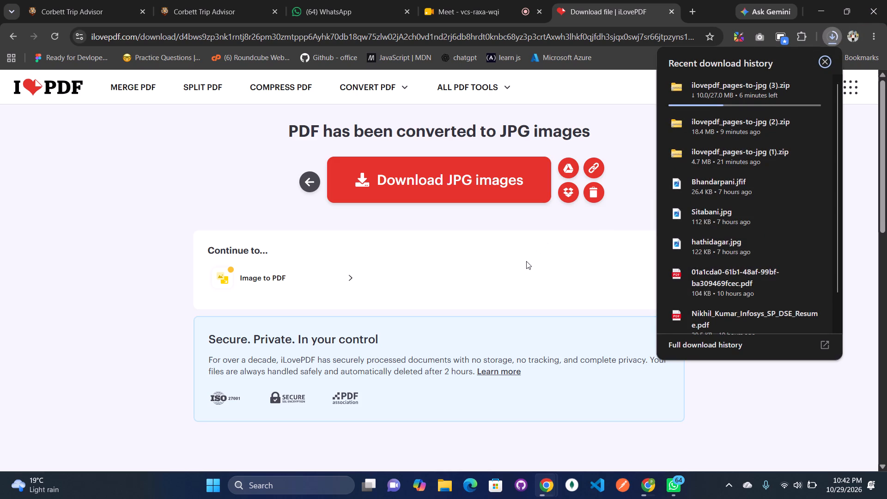
Switch to the public Corbett Trip Advisor website and look through its home page from the safaris to the nature stays section.
click(498, 219)
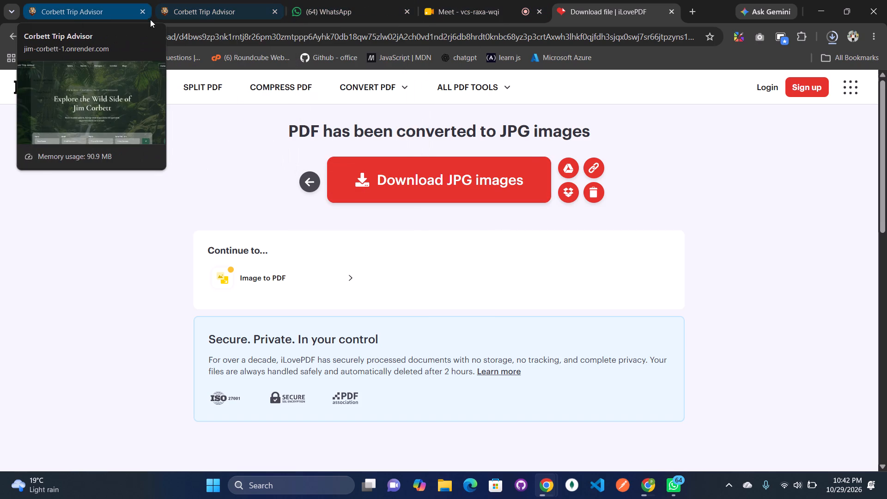
click(105, 8)
scroll(253, 228, down, 20)
scroll(254, 226, down, 5)
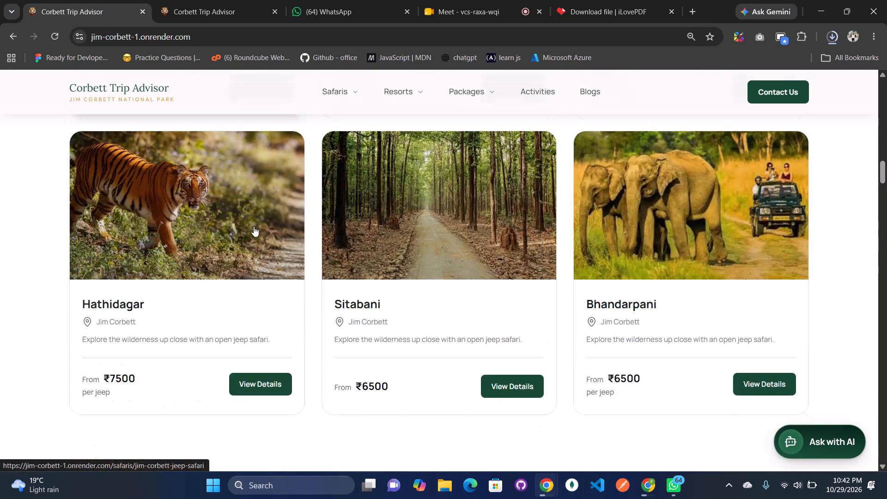
scroll(254, 226, down, 11)
scroll(254, 226, up, 3)
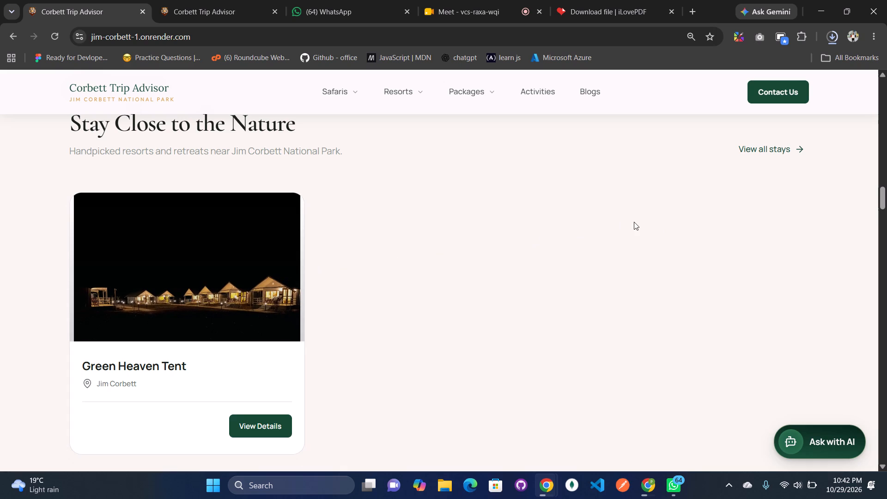
scroll(523, 288, down, 3)
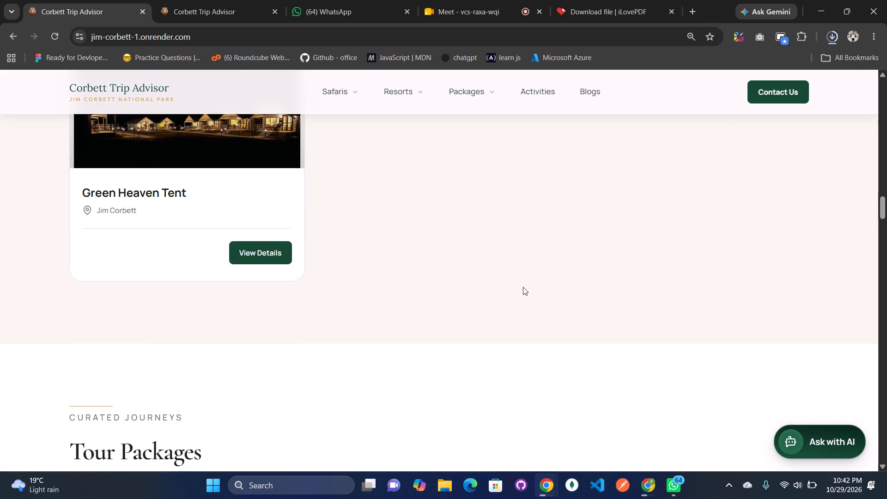
Open the Green Heaven Tent details and examine its photos, highlights, amenities and closest landmarks.
click(250, 257)
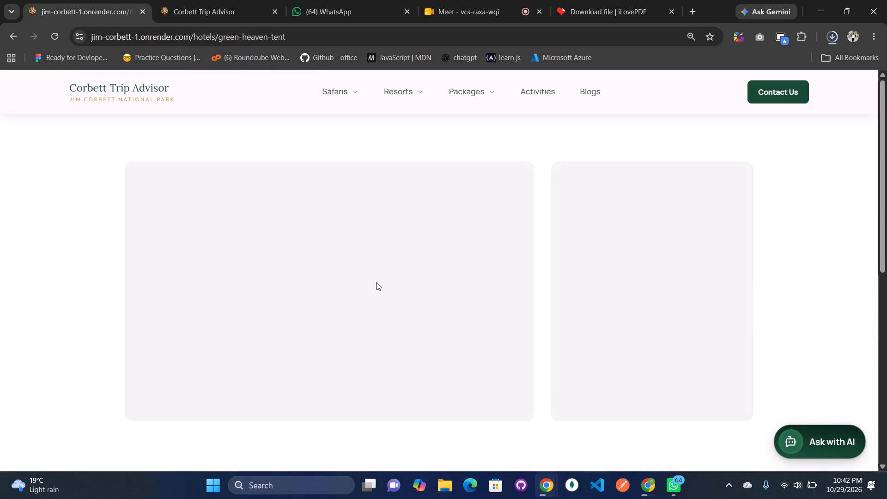
scroll(302, 290, down, 4)
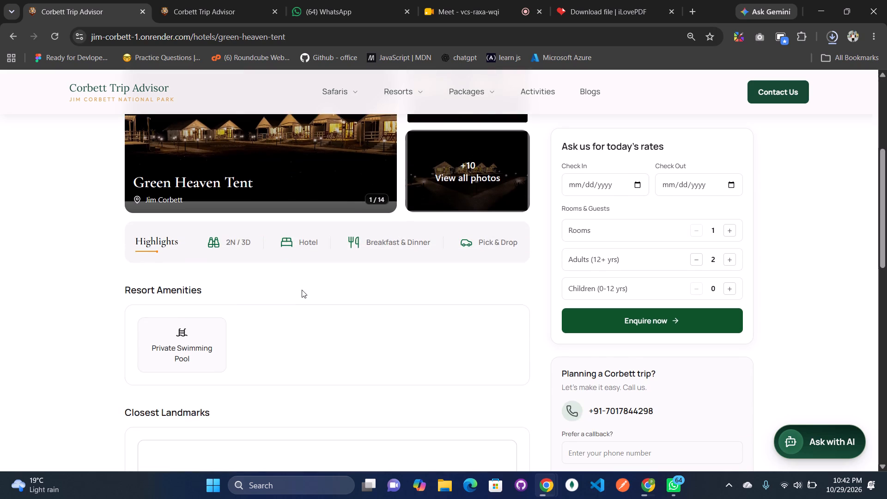
scroll(302, 289, down, 9)
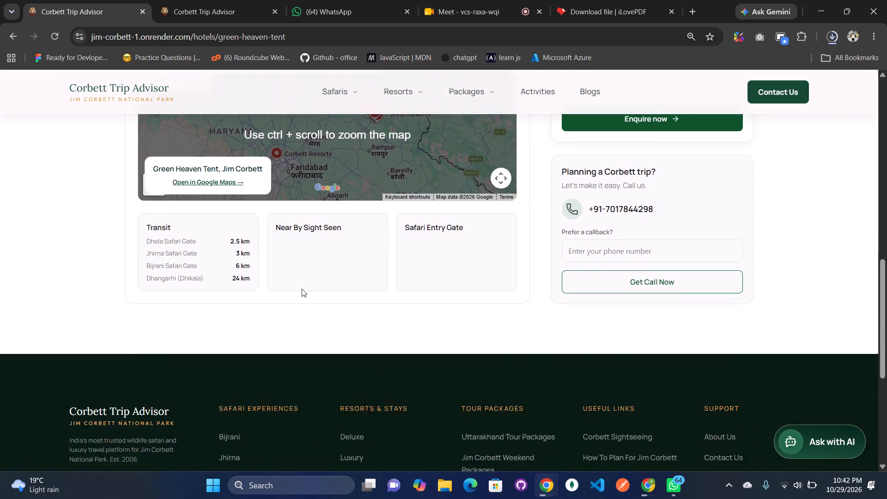
scroll(302, 289, down, 1)
scroll(302, 289, up, 18)
scroll(302, 288, up, 5)
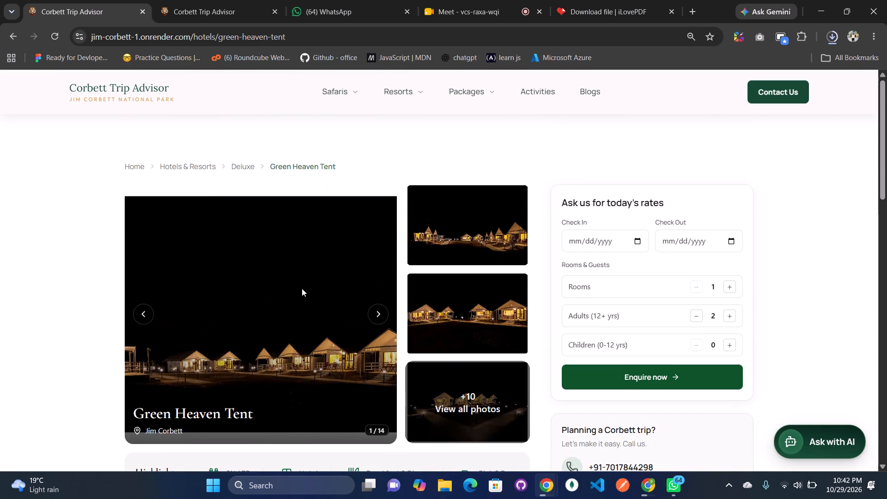
Open the Premium category of Hotels & Resorts and examine its inquiry form, description and listed properties.
click(405, 90)
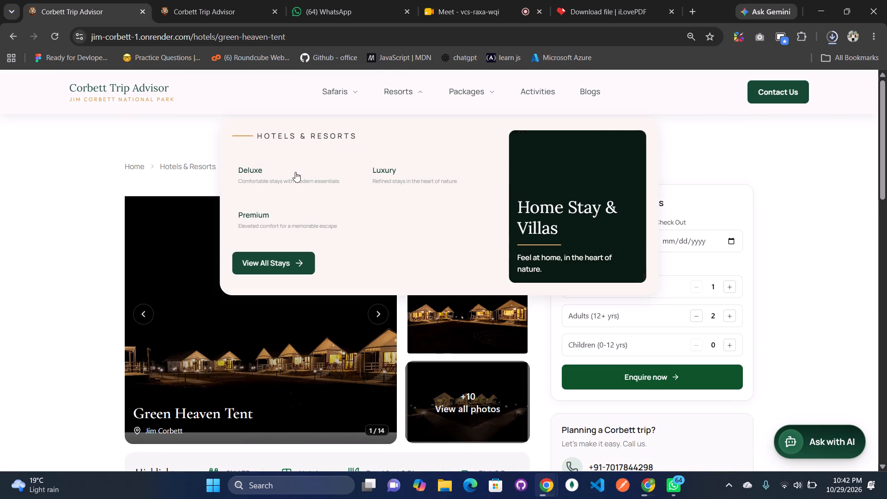
click(295, 213)
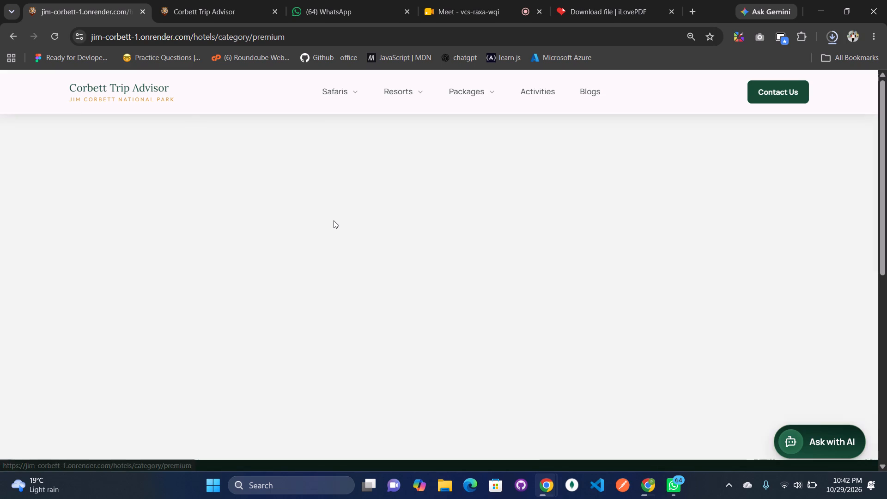
scroll(339, 234, down, 4)
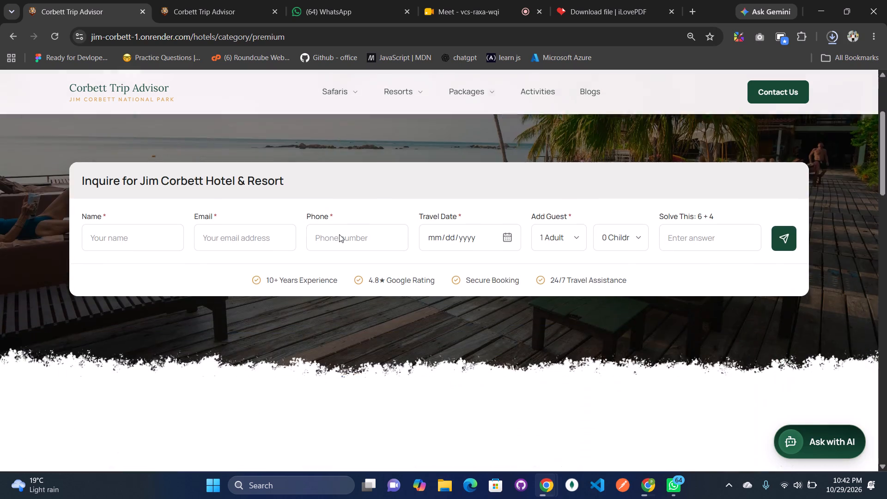
scroll(339, 234, down, 7)
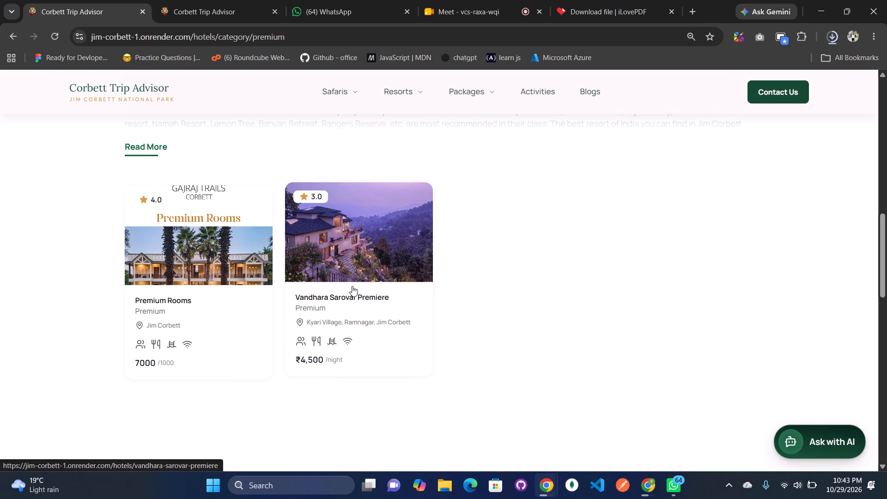
scroll(352, 286, up, 4)
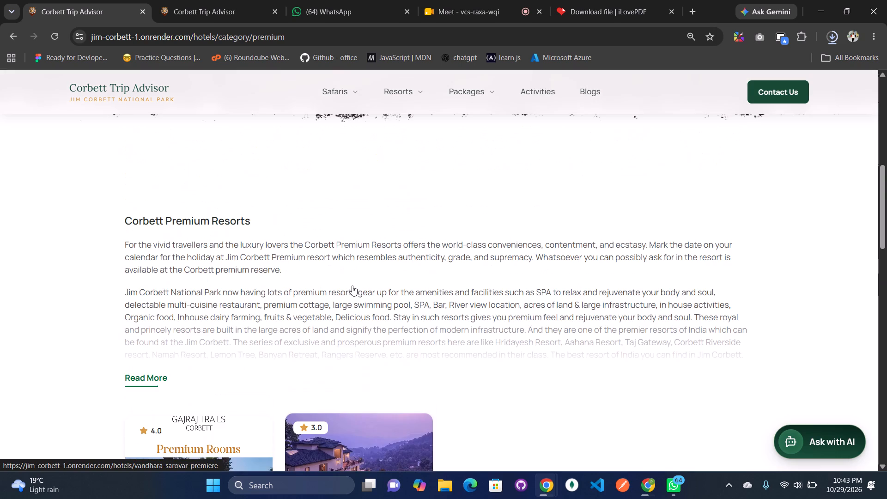
scroll(352, 286, up, 6)
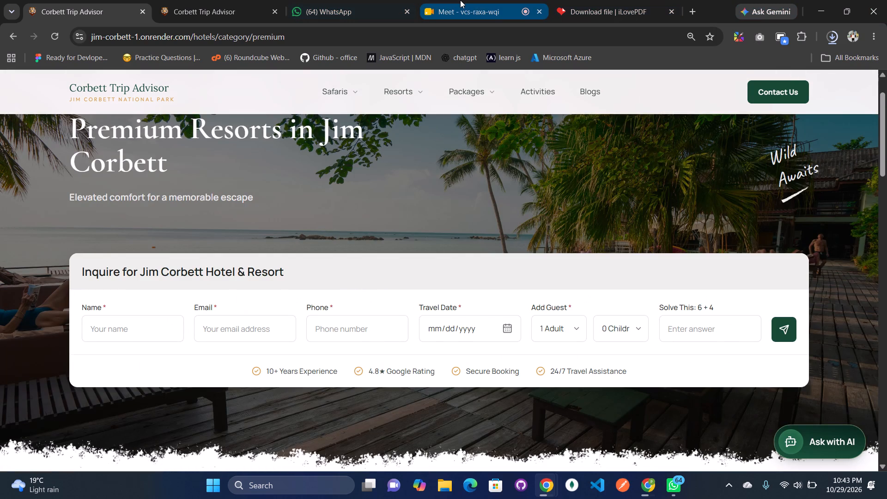
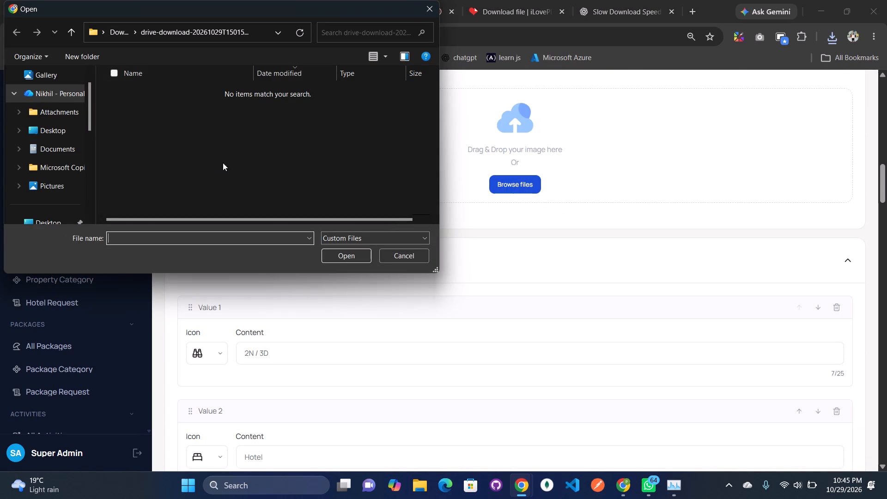
scroll(40, 146, down, 2)
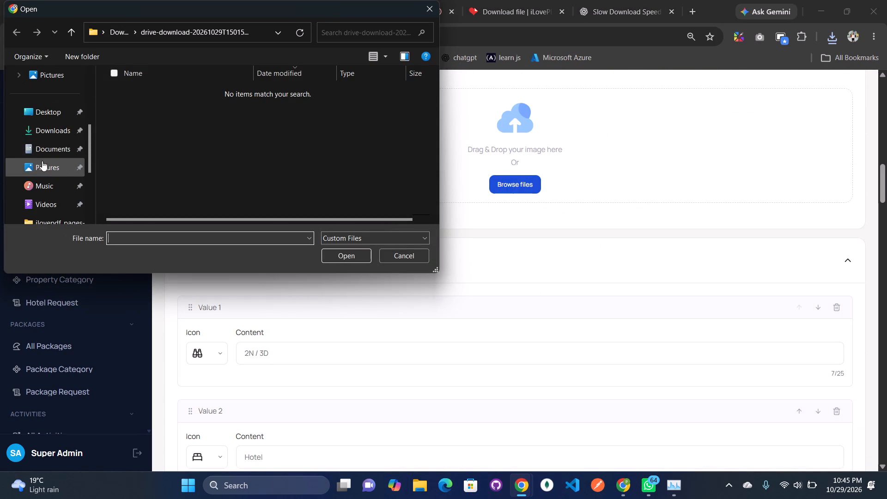
double_click(55, 137)
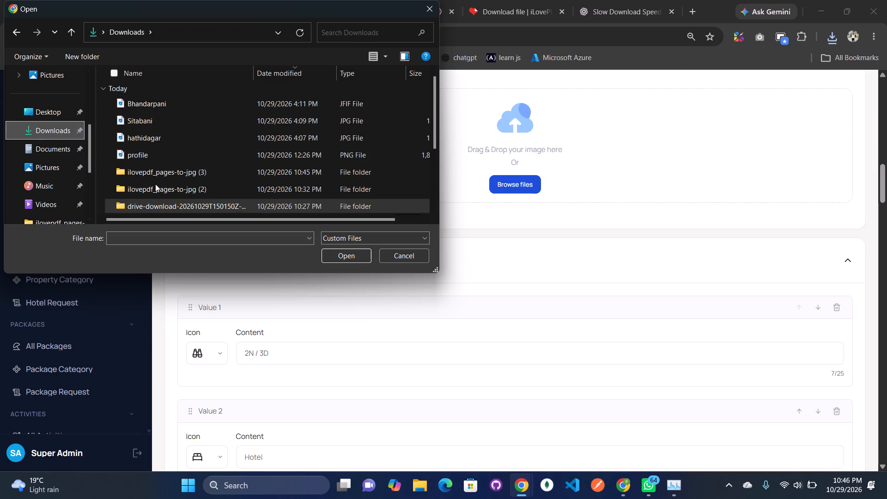
double_click(176, 169)
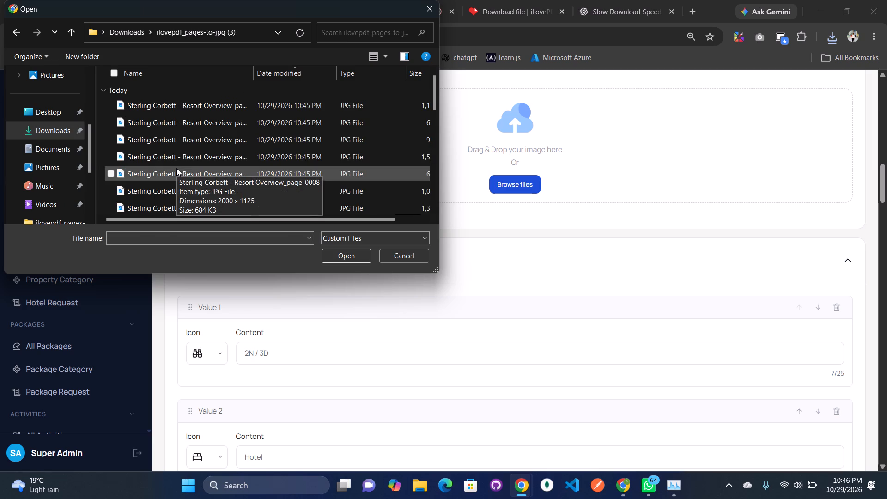
key(ctrl+a)
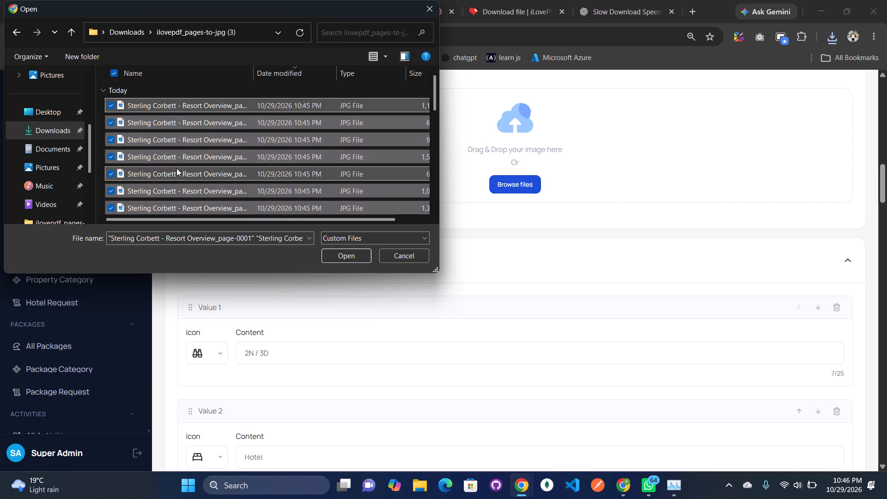
key(ctrl+c)
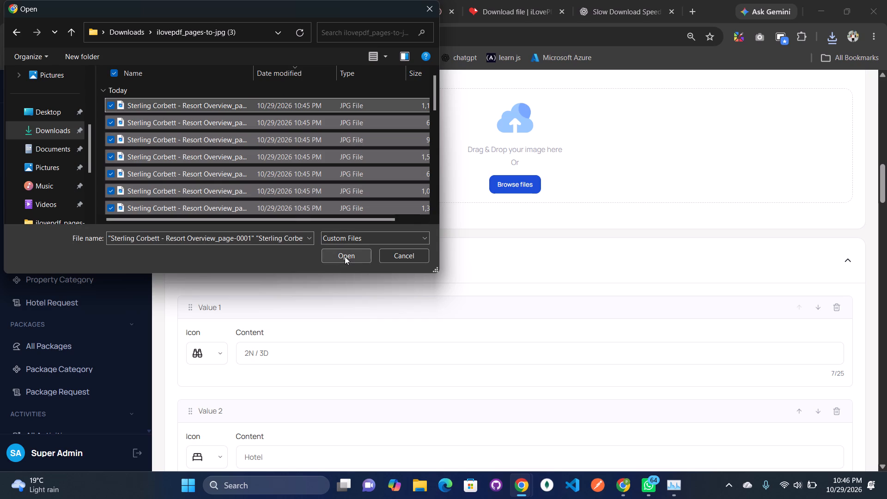
click(345, 256)
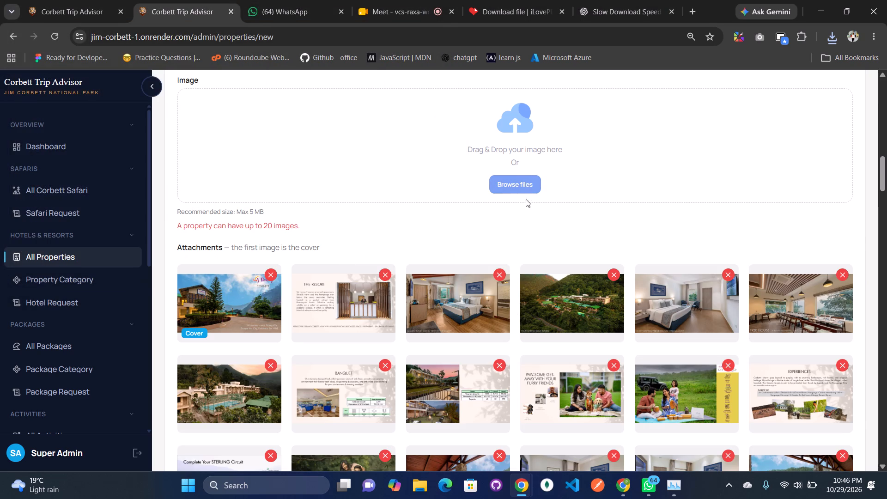
click(520, 182)
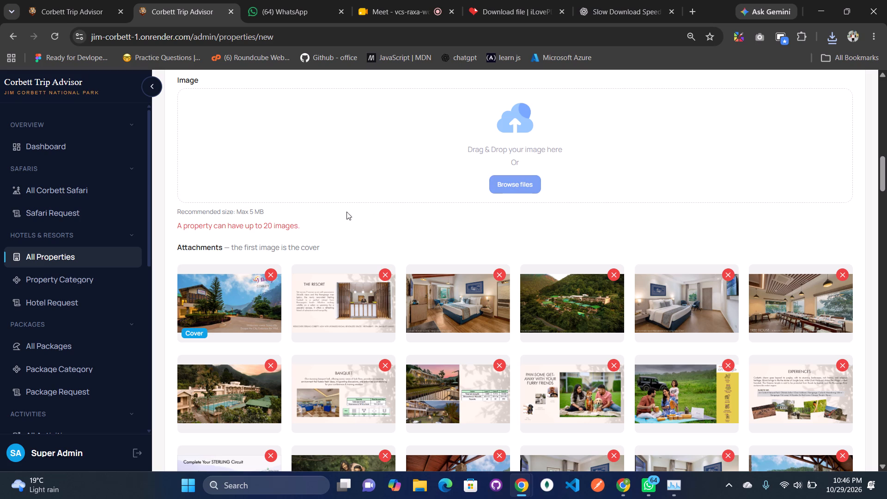
Remove the Sterling circuit map, two bedroom photos, The Resort page, the car picnic image and the resort-views page with a table from the attachments.
scroll(358, 211, down, 2)
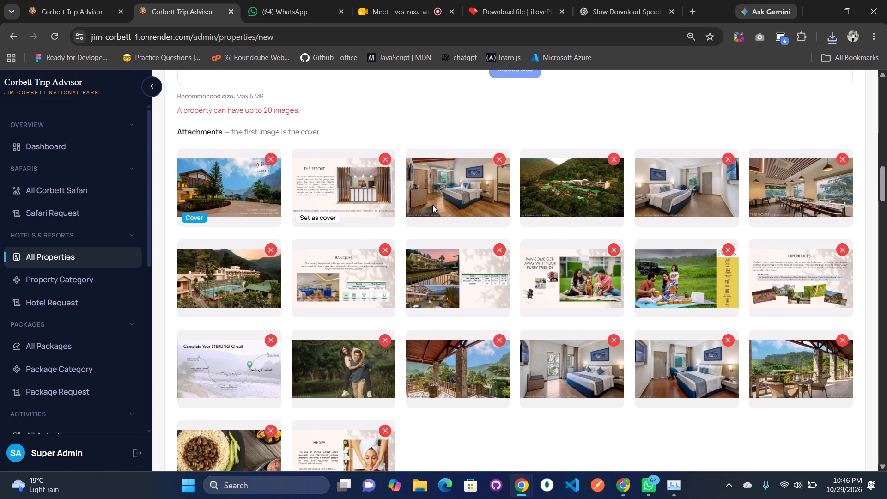
scroll(445, 306, down, 3)
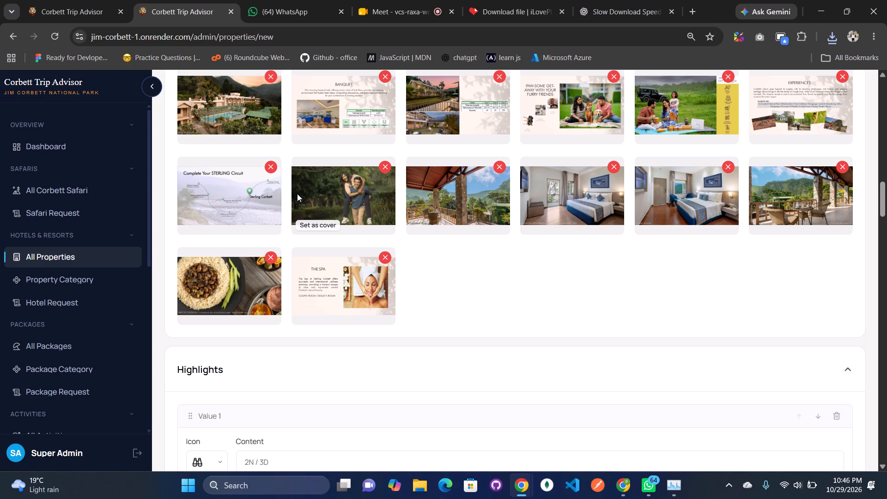
click(268, 167)
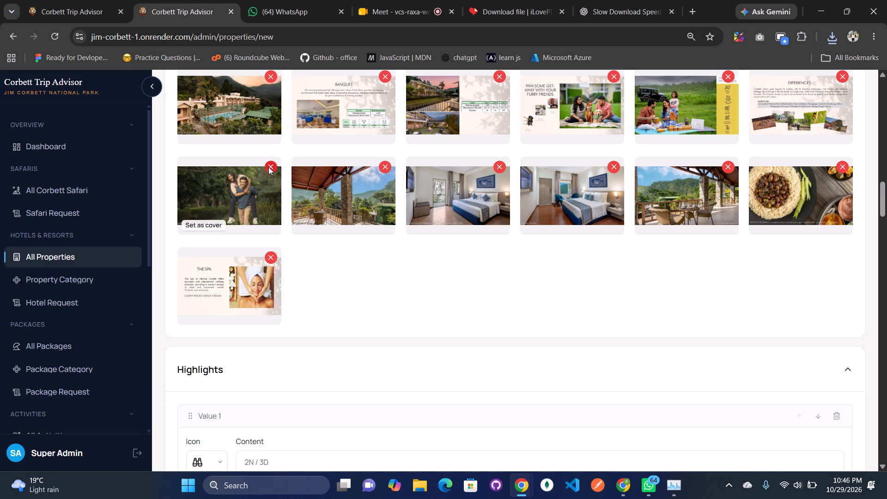
click(614, 164)
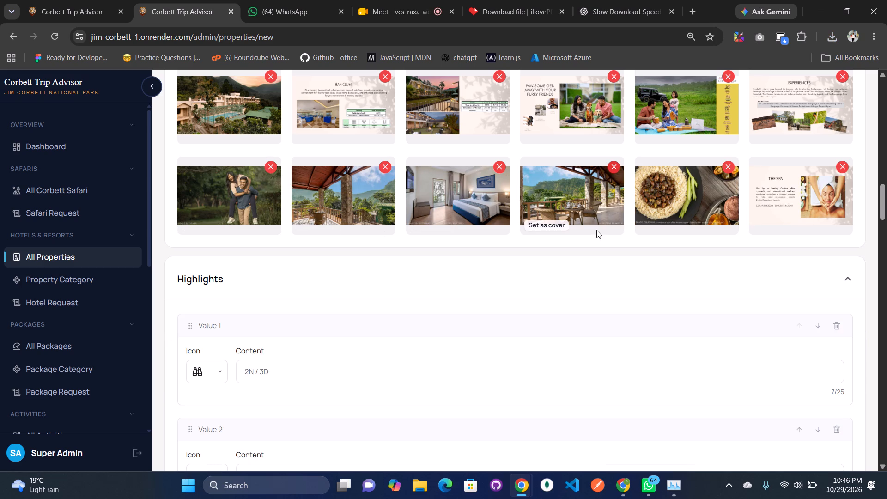
scroll(567, 216, up, 4)
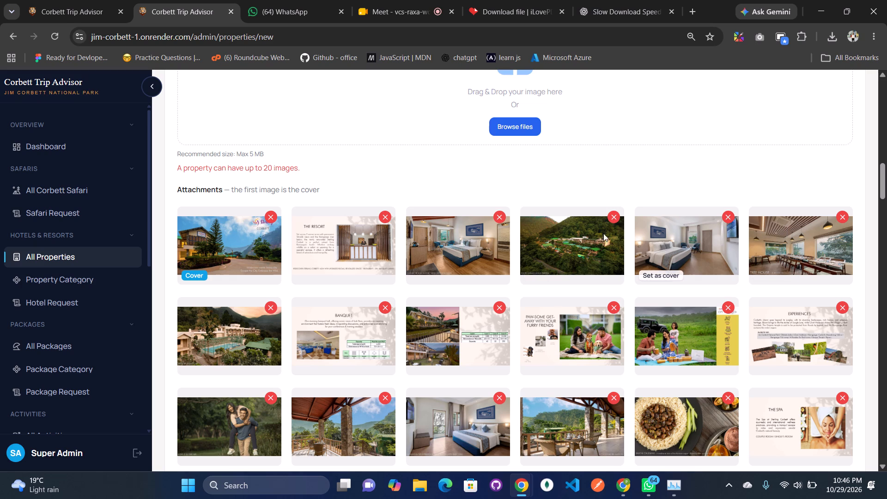
click(497, 214)
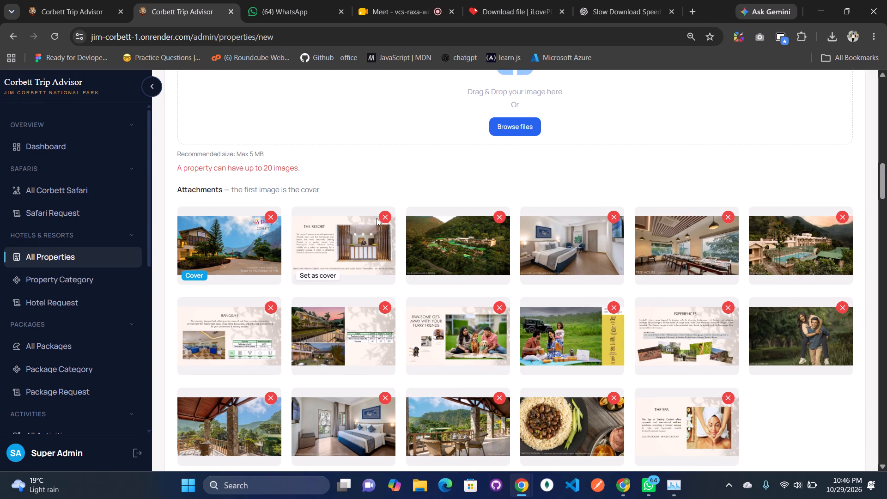
click(386, 214)
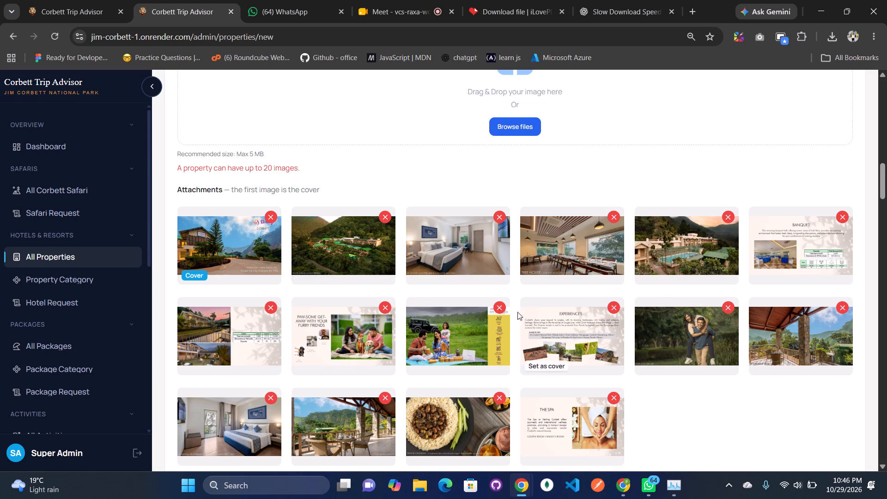
click(494, 309)
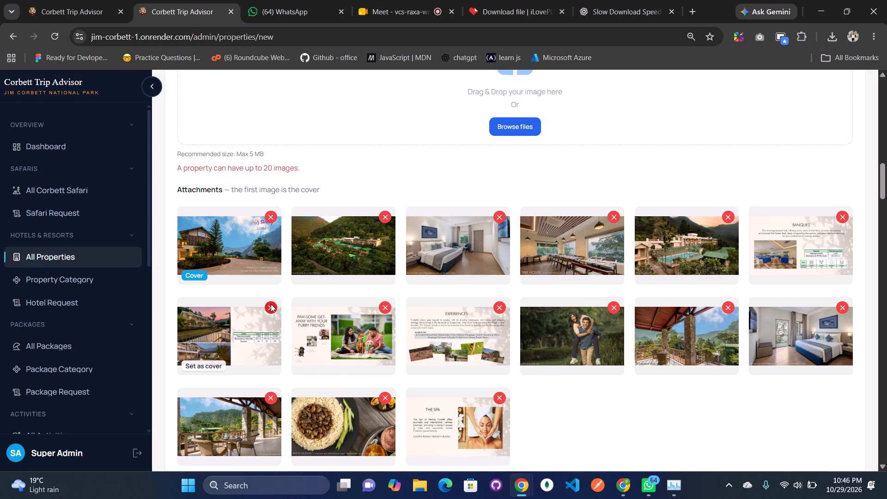
click(271, 304)
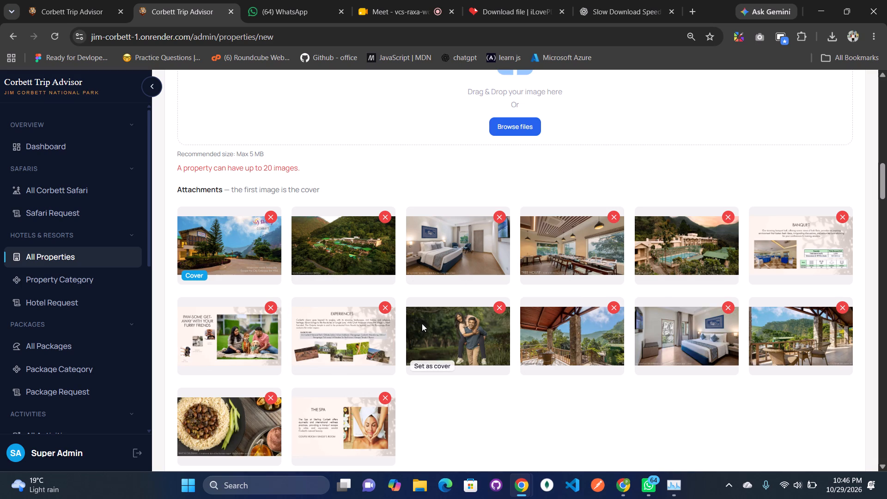
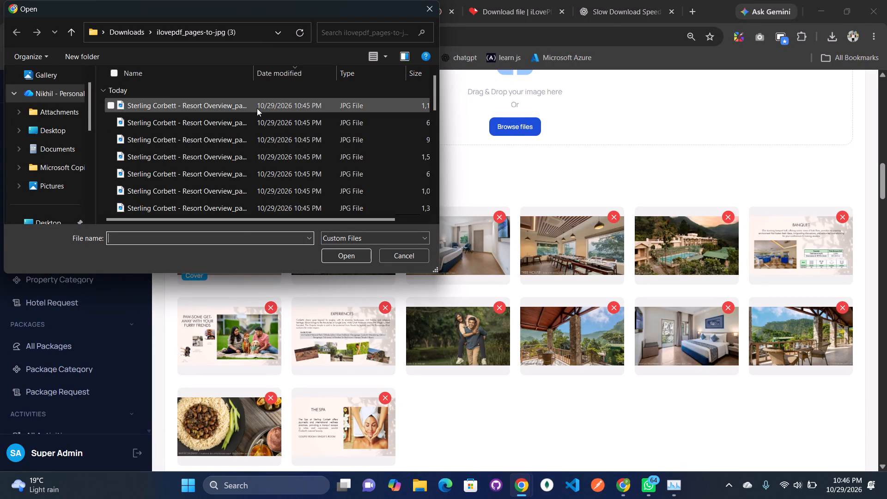
click(257, 108)
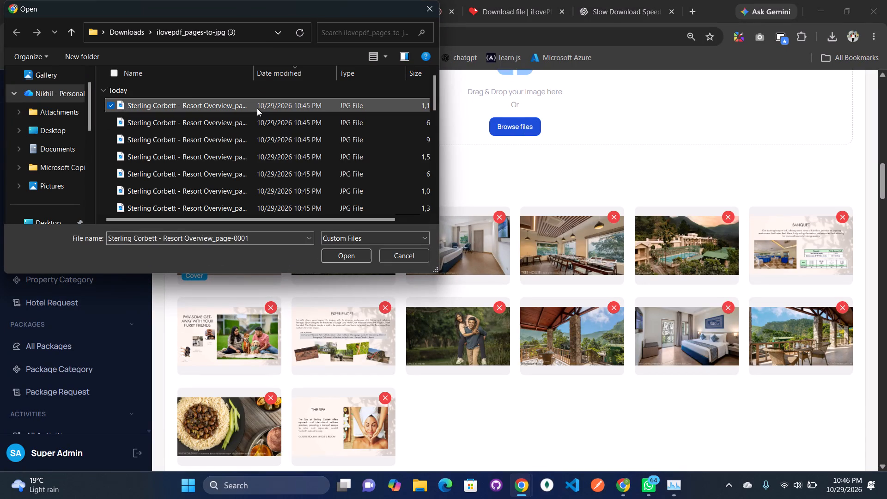
key(F2)
key(ctrl+c)
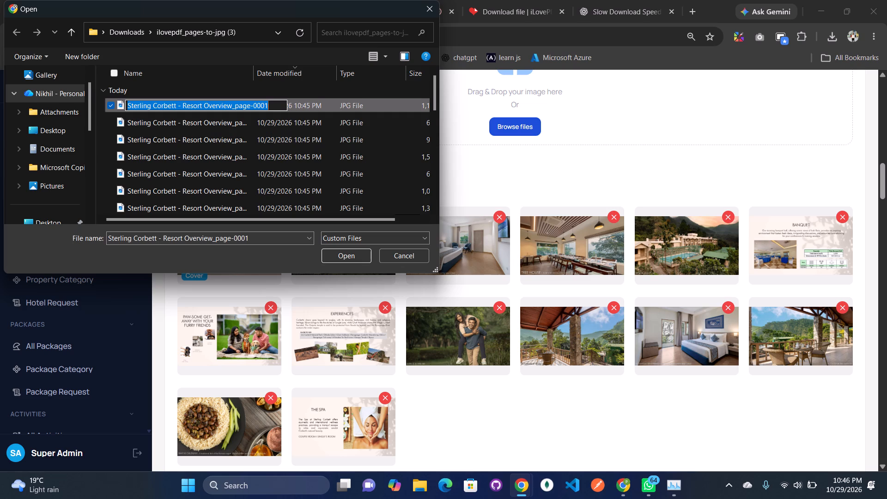
click(437, 7)
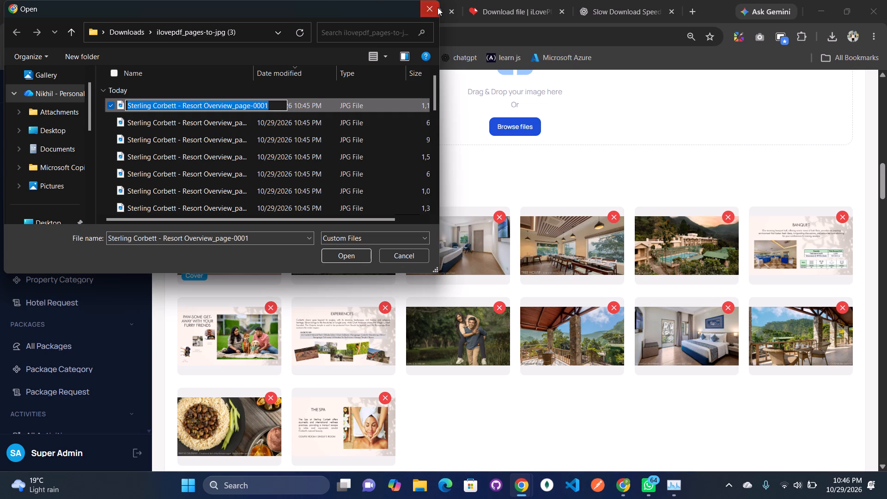
scroll(445, 157, up, 12)
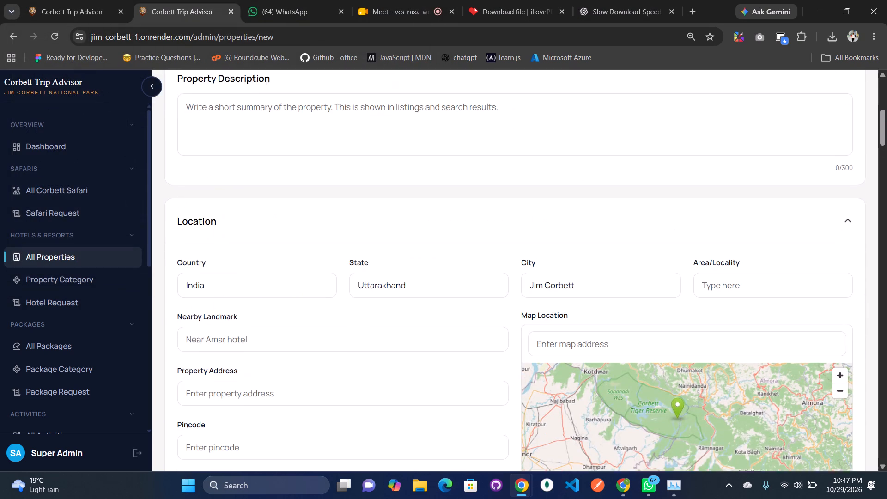
scroll(419, 143, up, 6)
click(285, 273)
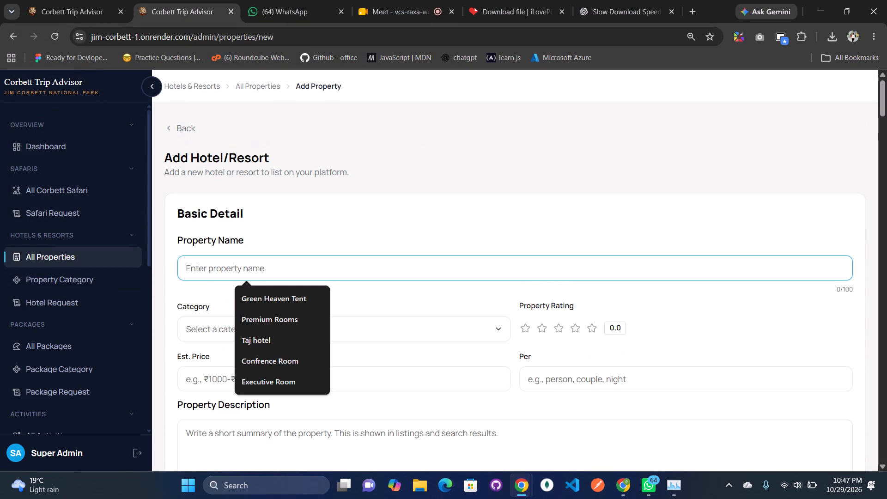
key(ctrl+v)
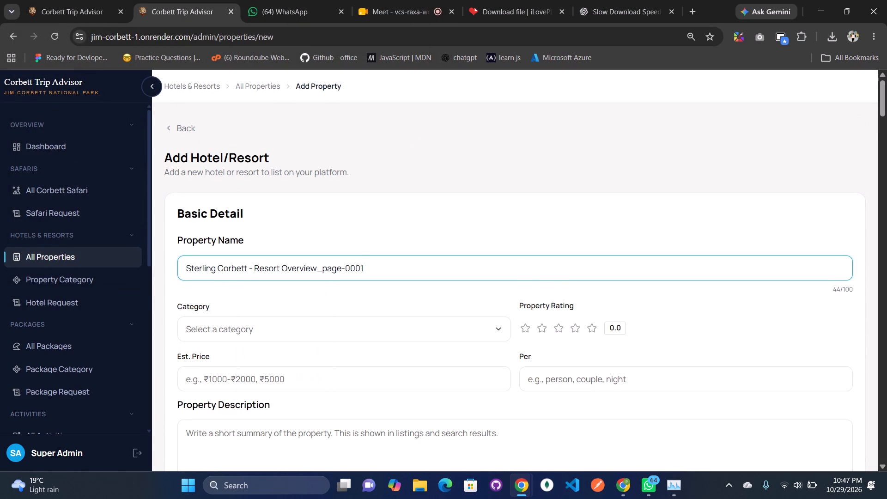
Trim the page suffix and the word Overview from the property name, leaving "Sterling Corbett - Resort".
key(shift+Left)
key(shift+Left)
key(shift+Left)
key(shift+Left)
key(shift+Left)
key(shift+Left)
key(shift+Left)
key(shift+Left)
key(shift+Left)
key(shift+Left)
key(shift+Left)
key(shift+Left)
key(shift+Left)
key(shift+Left)
key(shift+Left)
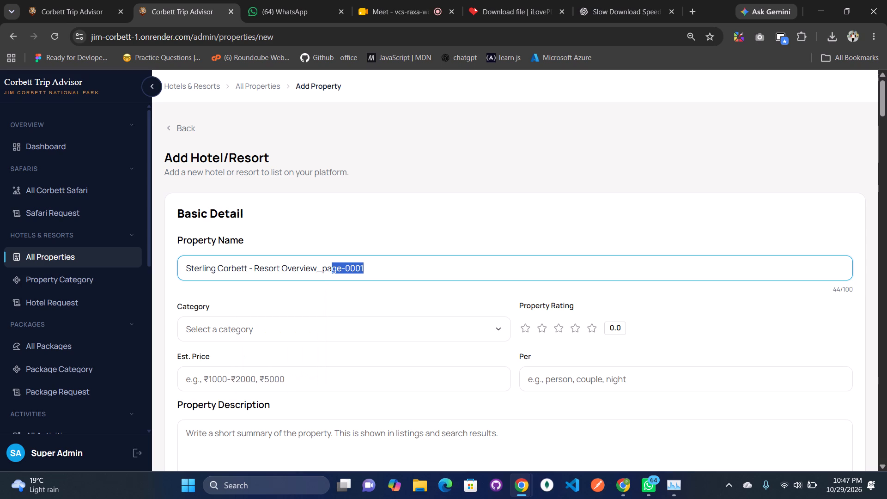
key(shift+Left)
key(shift+Left)
key(shift+Left)
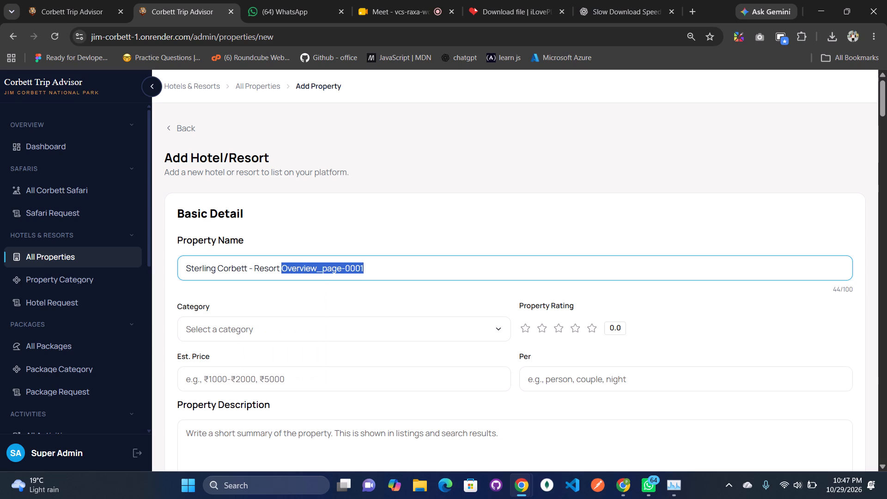
key(BackSpace)
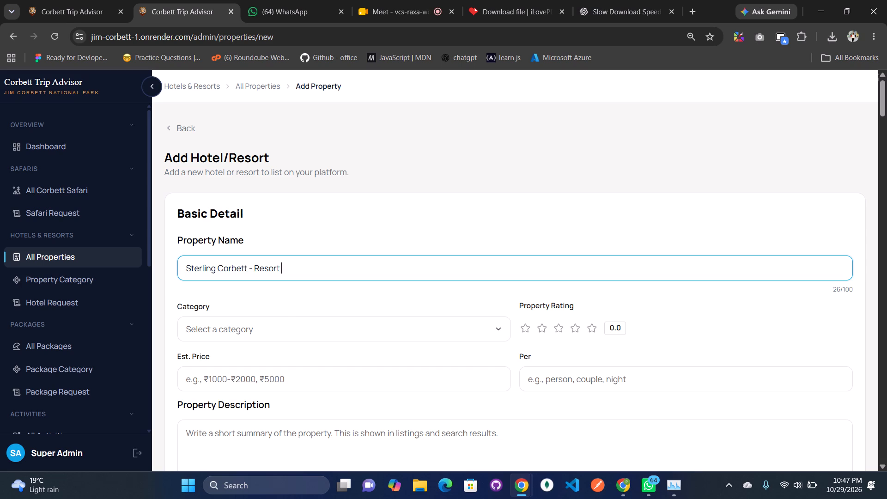
Set the property's category to Home Stay & Villas and its rating to 4.0 stars.
click(296, 335)
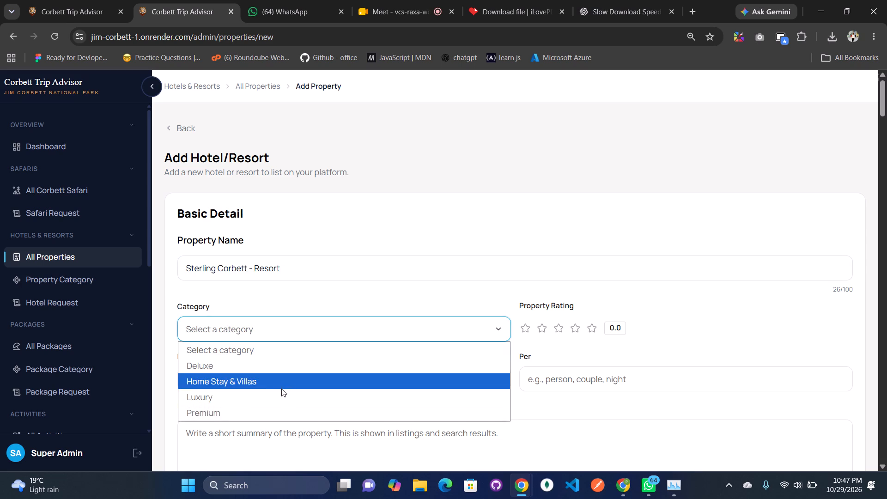
click(282, 386)
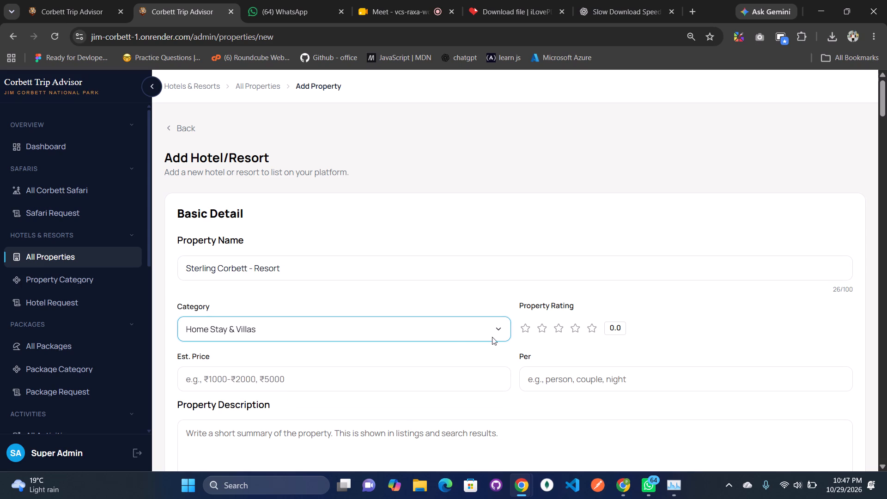
click(577, 331)
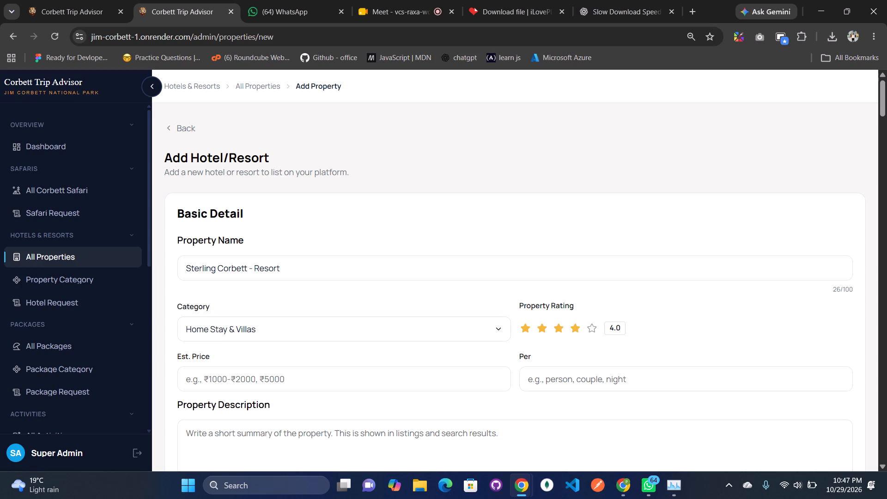
Enter an estimated price of 5000 and fill the Per field with 1000.
click(354, 389)
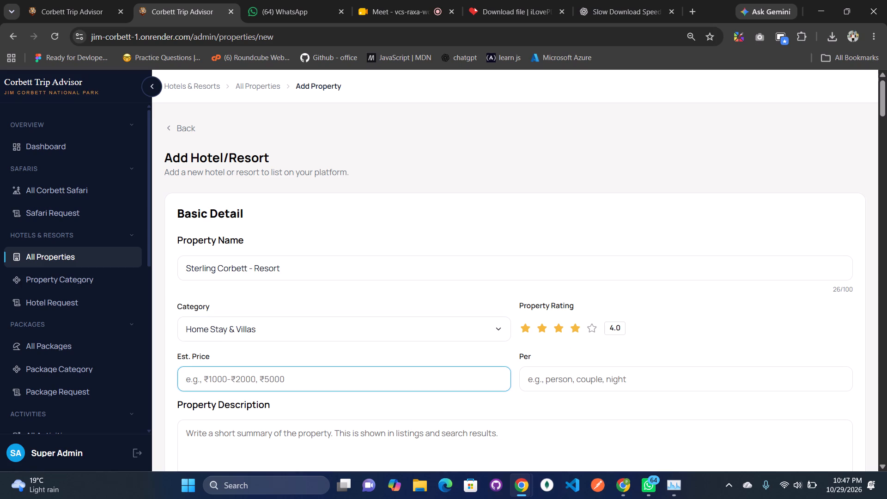
key(5)
text(000)
click(547, 377)
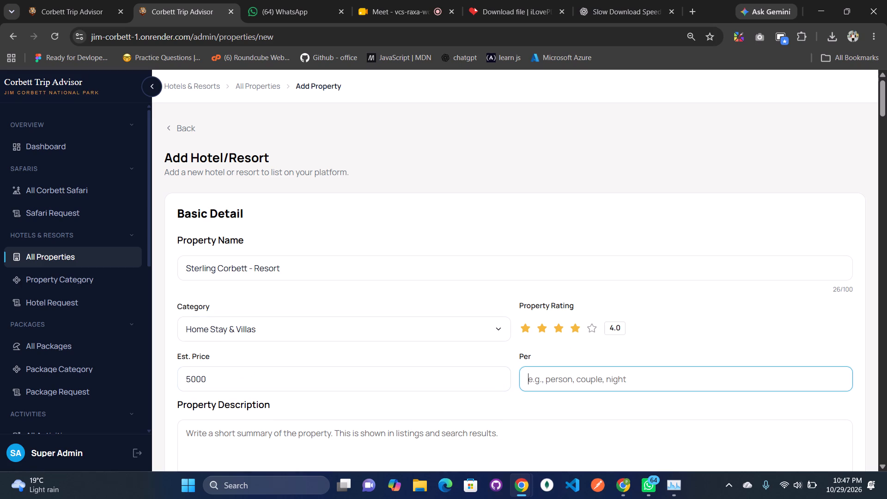
text(1000)
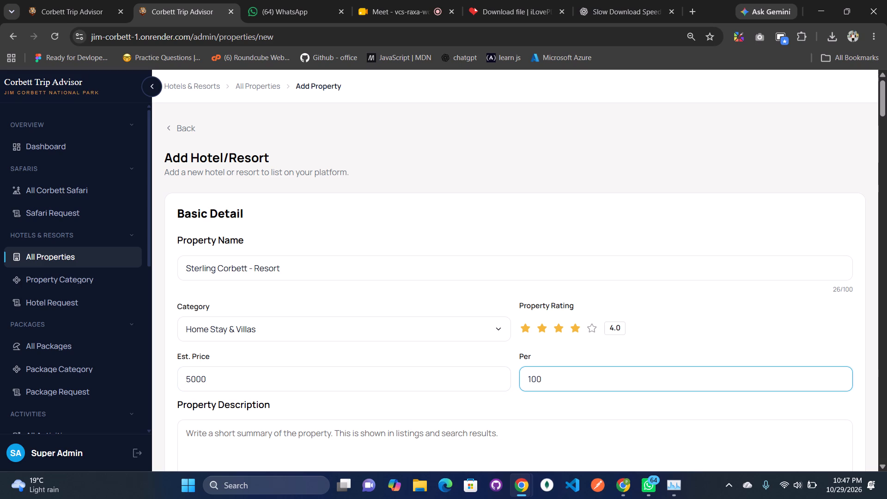
Publish the Sterling Corbett - Resort property, leaving the description, address, property rules and hotel policies empty.
scroll(471, 421, down, 2)
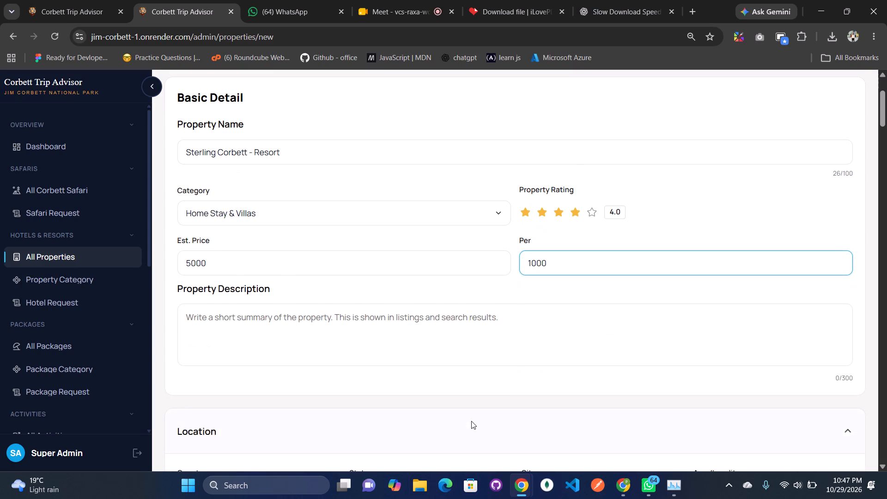
scroll(471, 421, down, 7)
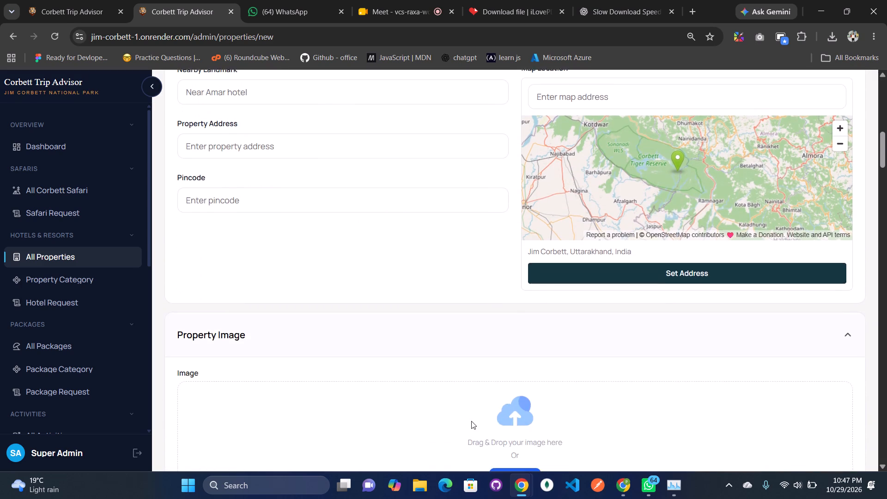
scroll(471, 421, down, 1)
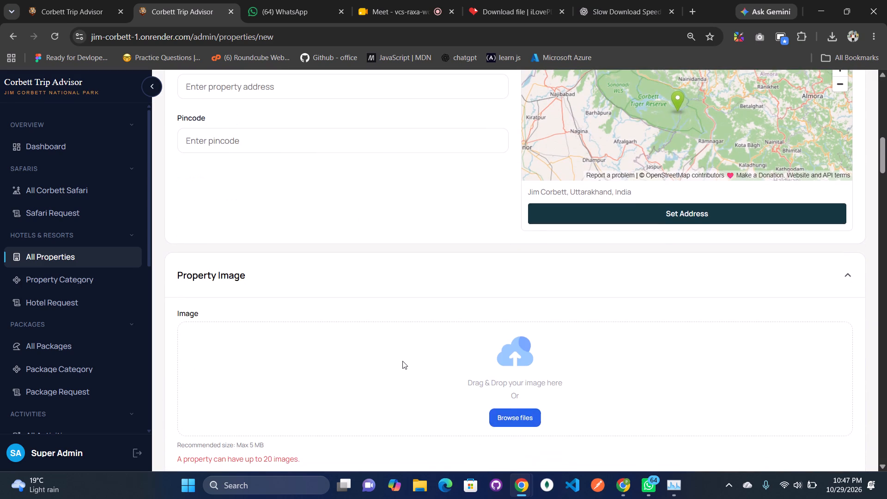
scroll(402, 361, down, 18)
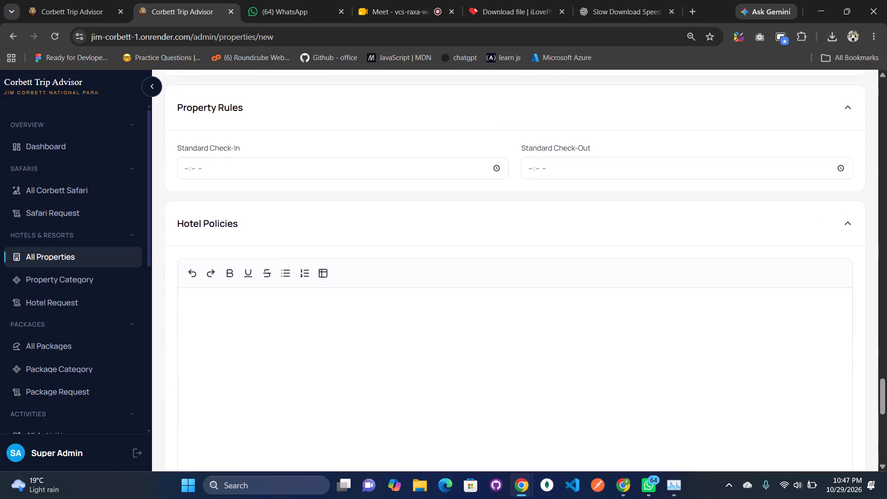
scroll(402, 361, down, 3)
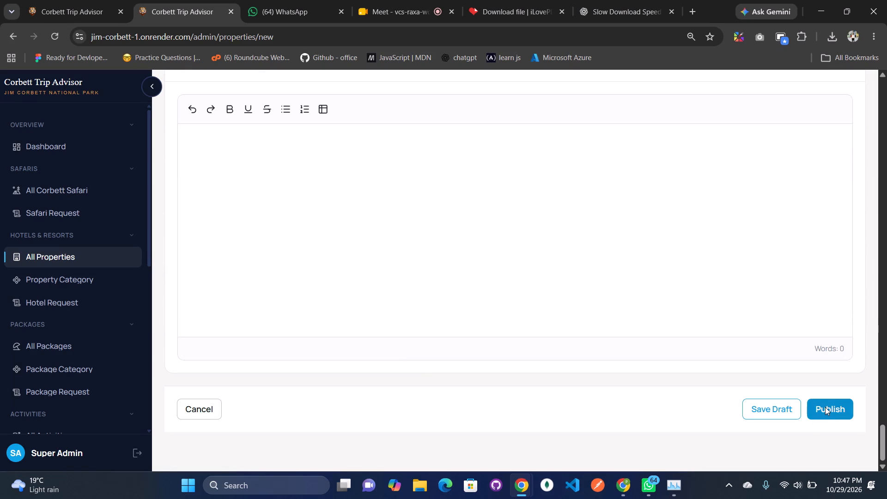
click(825, 407)
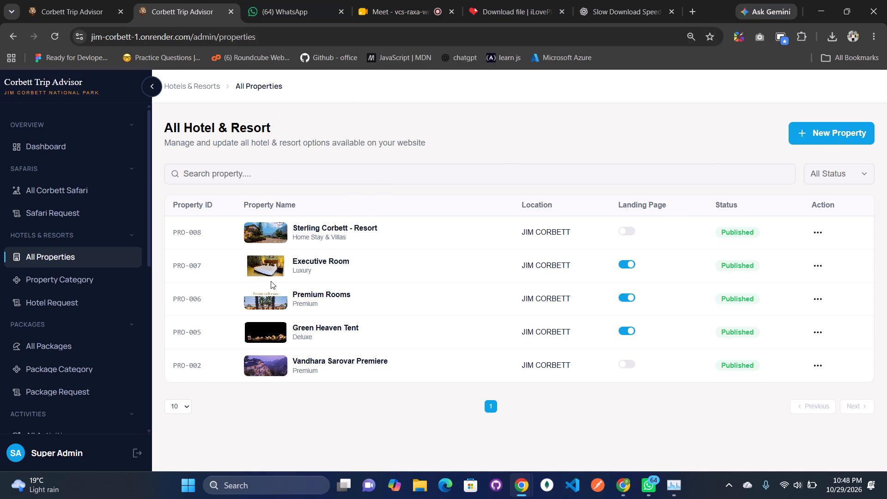
Open the drive-download-20261029T150150Z-1-001 archive from Downloads in File Explorer to review its property PDFs.
click(421, 487)
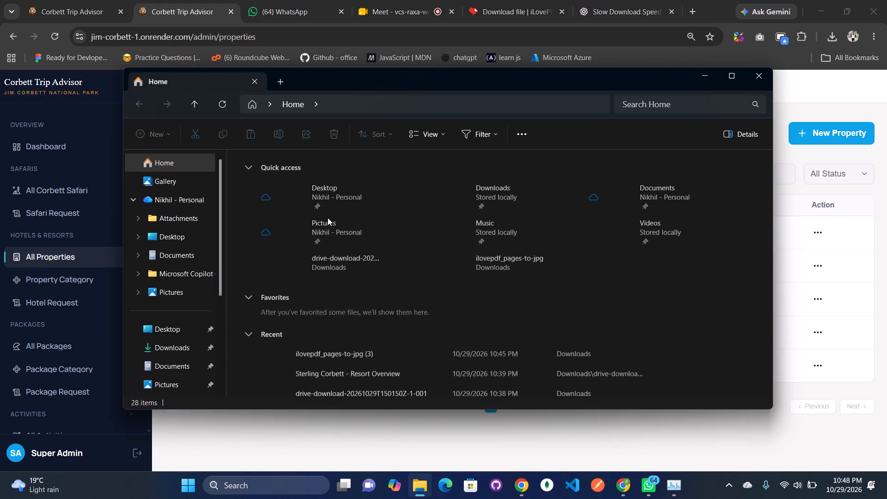
double_click(178, 341)
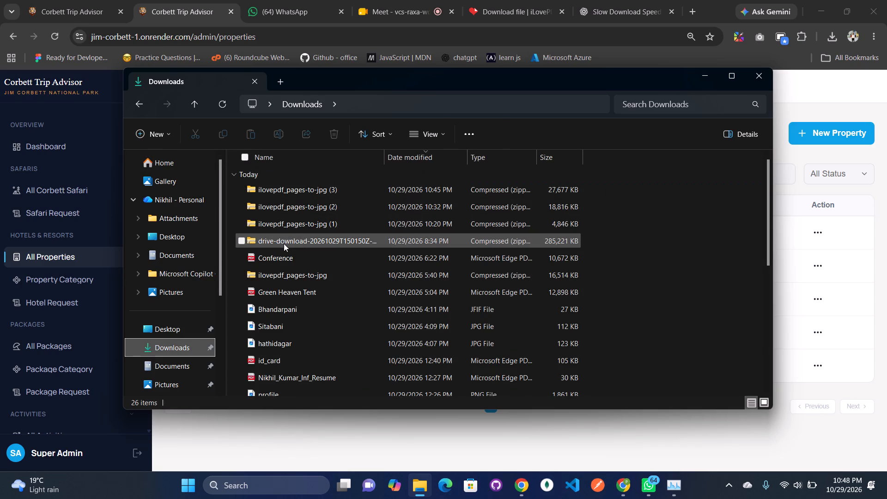
double_click(284, 243)
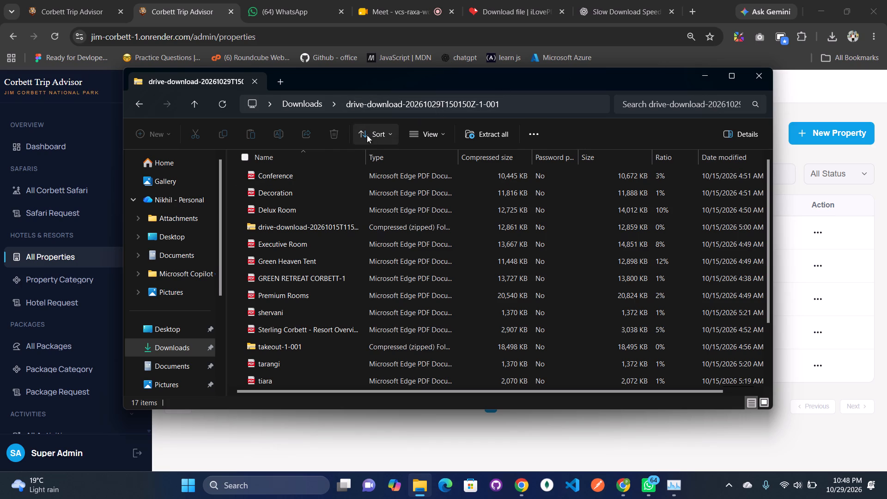
Switch to iLovePDF in Chrome and load the Conference PDF from Downloads into the PDF to JPG converter.
click(518, 12)
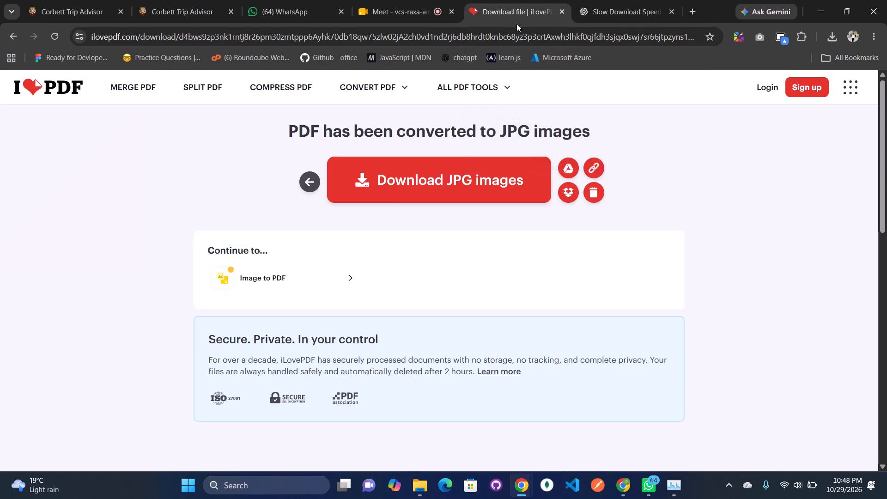
click(17, 36)
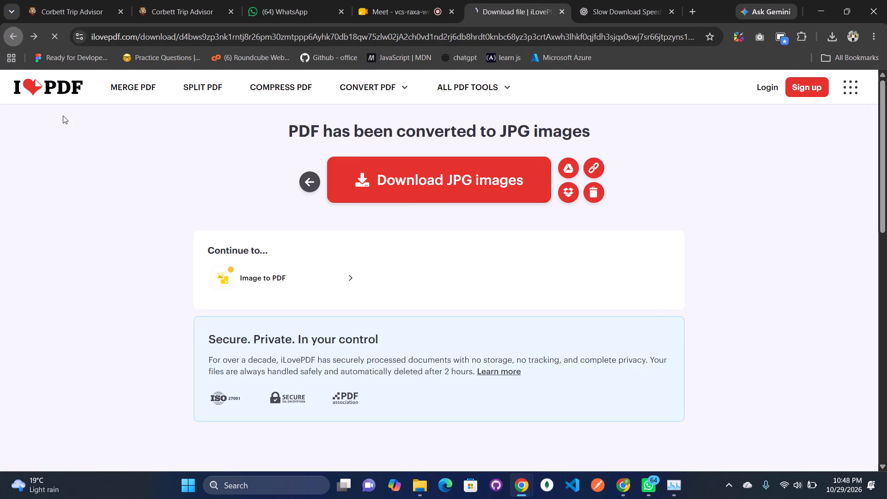
click(451, 227)
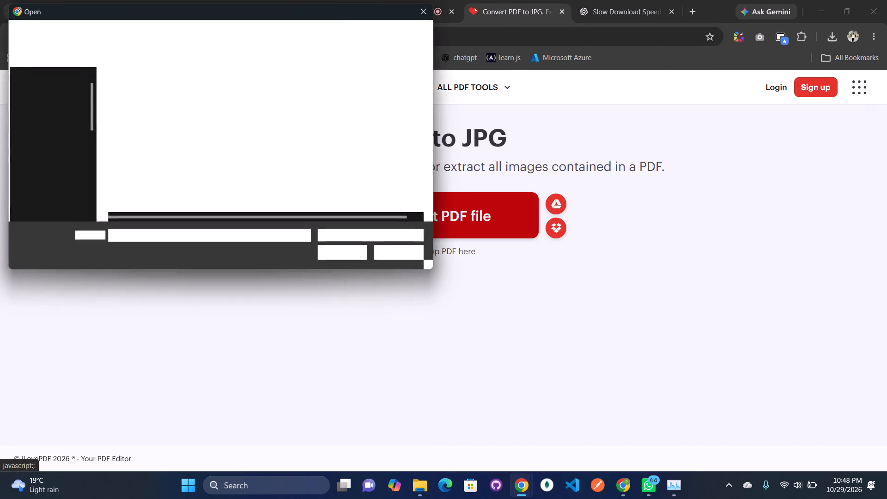
scroll(56, 161, down, 2)
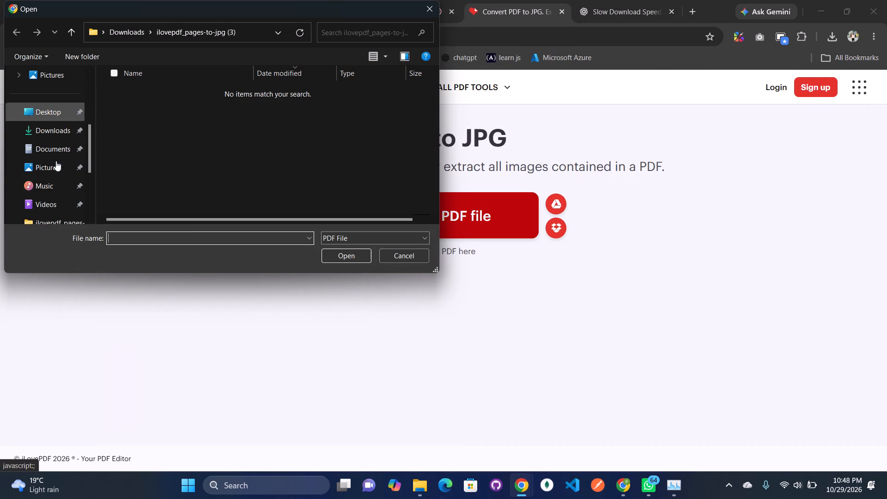
click(59, 133)
click(189, 107)
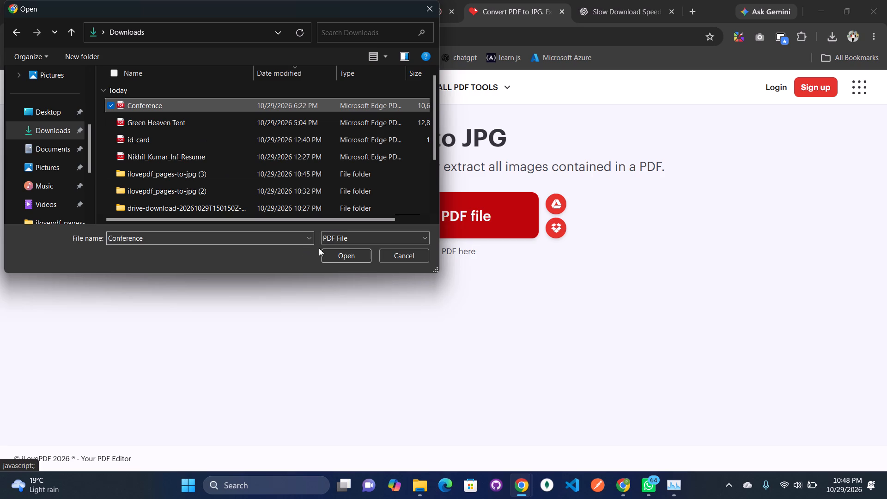
click(343, 252)
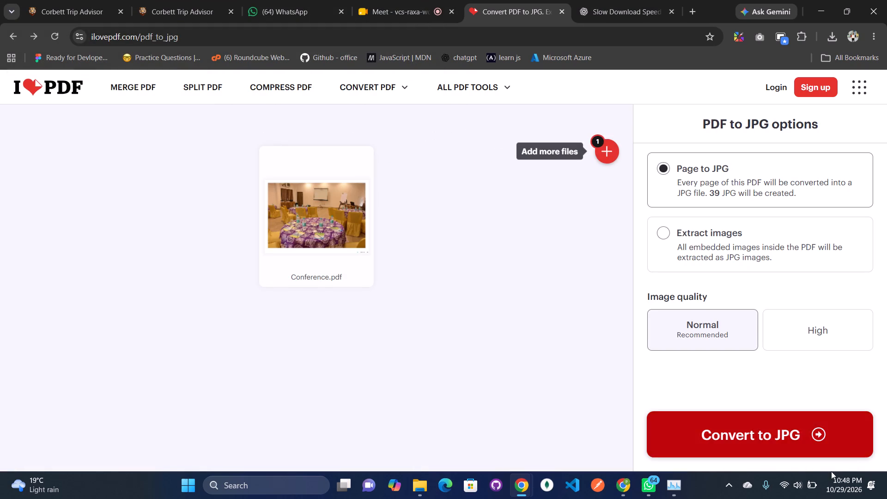
Convert every page of Conference.pdf to JPG at normal quality, download the images and check the download's progress.
click(774, 433)
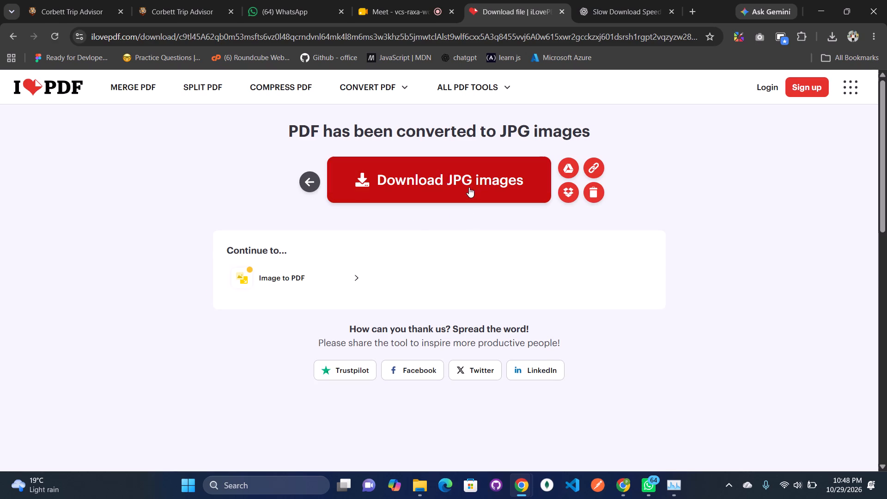
click(468, 187)
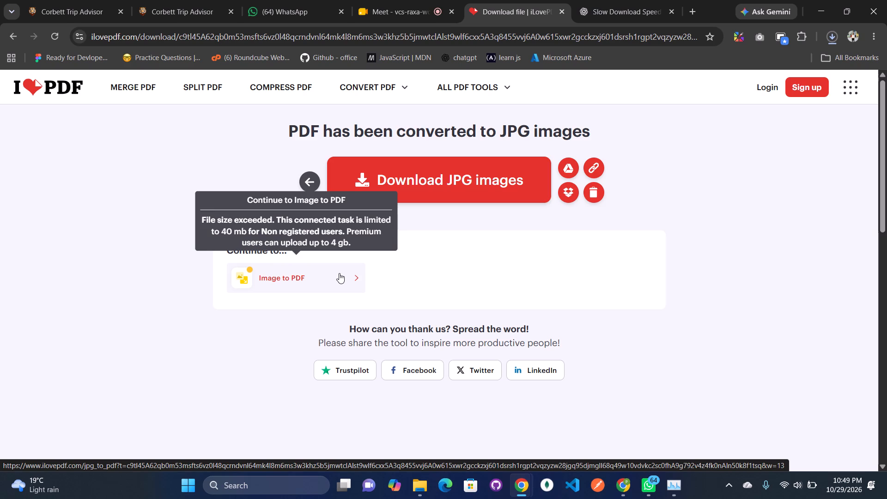
click(833, 41)
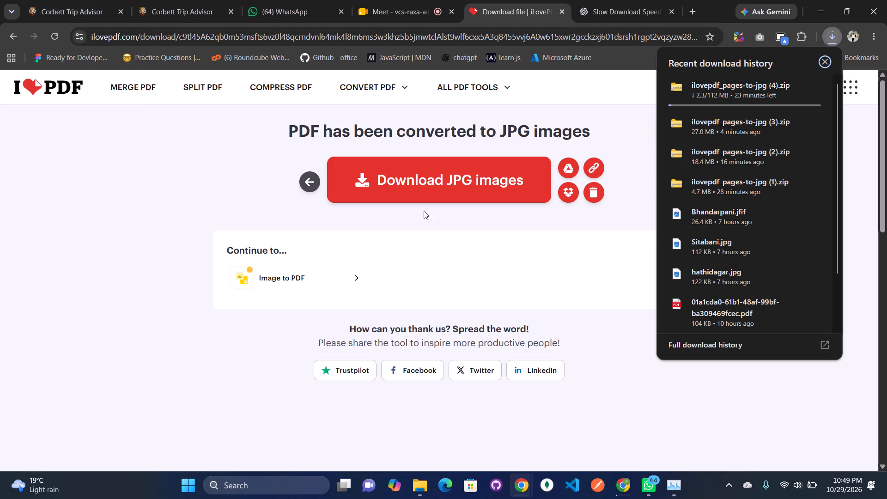
Return to the drive-download archive in File Explorer and look through the voco Jim Corbett Presentation PDF, including its rooms and suites.
click(423, 479)
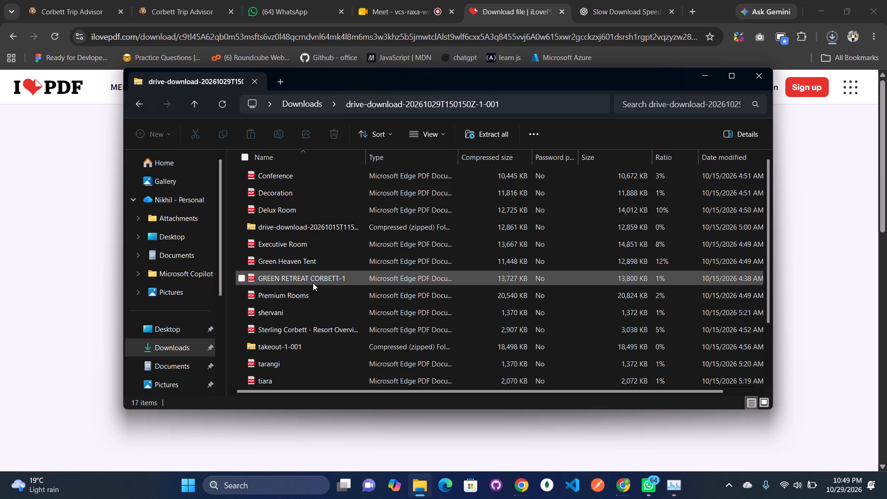
scroll(319, 272, down, 4)
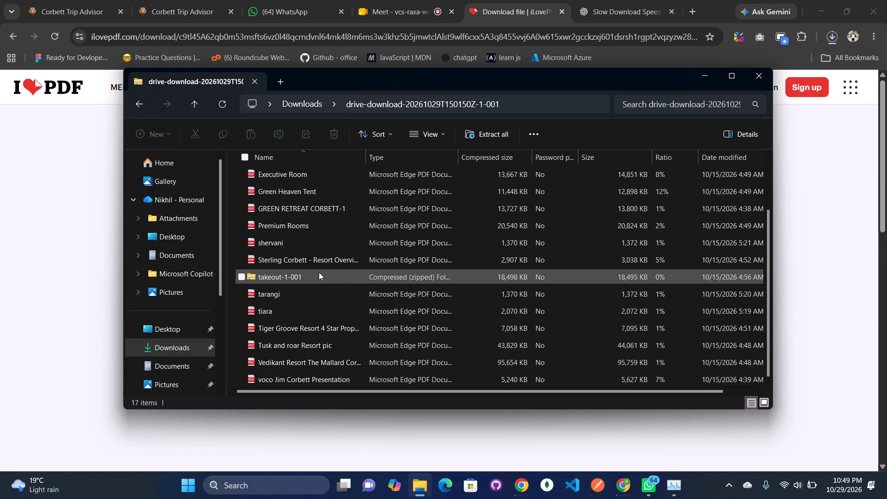
click(309, 371)
double_click(306, 376)
double_click(306, 376)
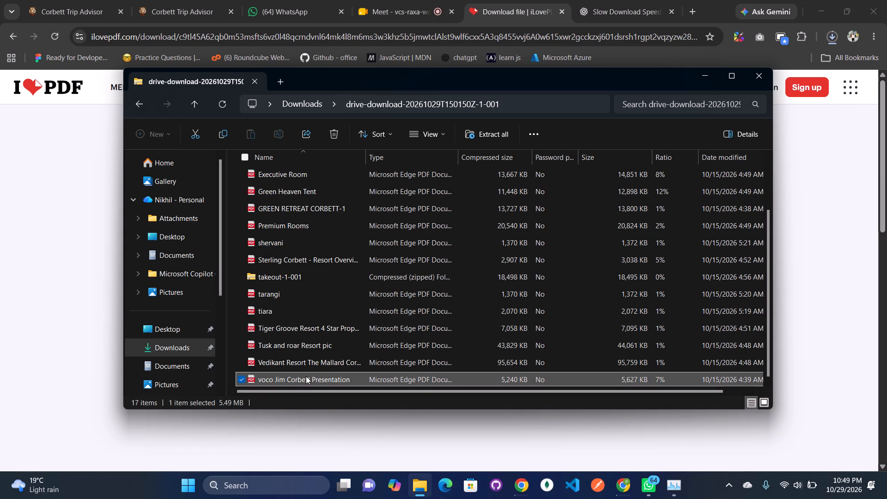
scroll(455, 266, down, 5)
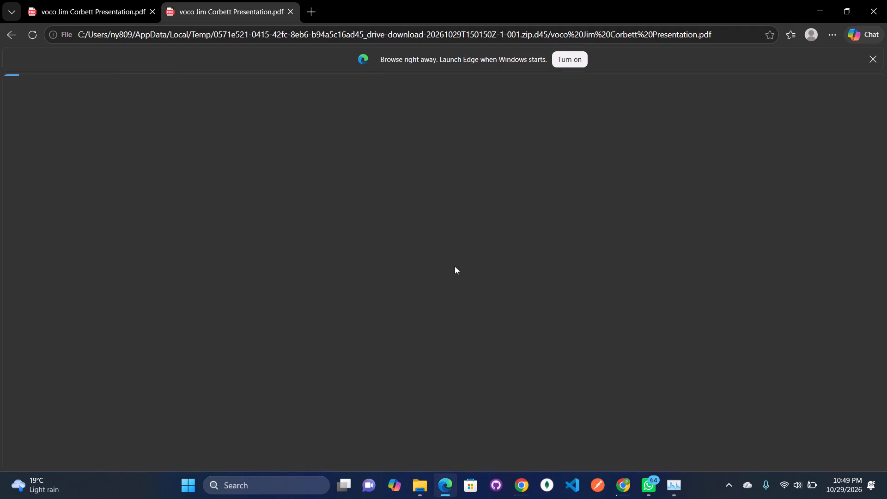
scroll(451, 275, down, 13)
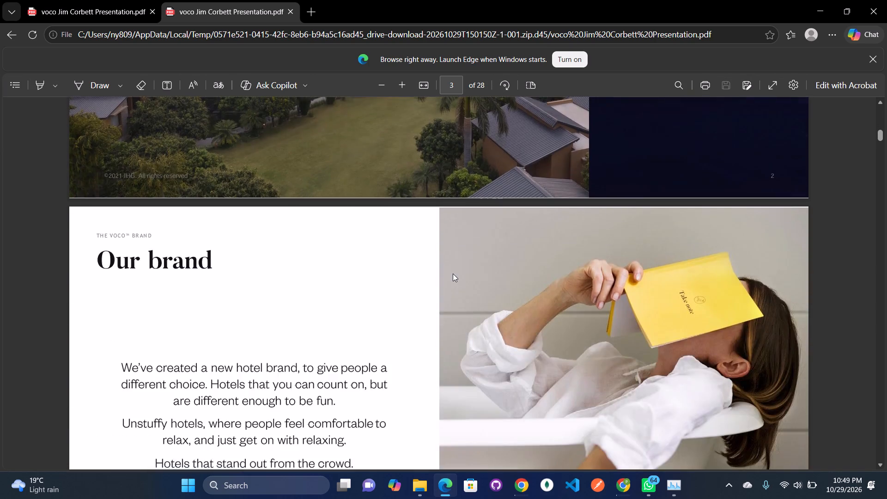
scroll(453, 274, down, 5)
scroll(453, 273, down, 20)
scroll(453, 273, down, 4)
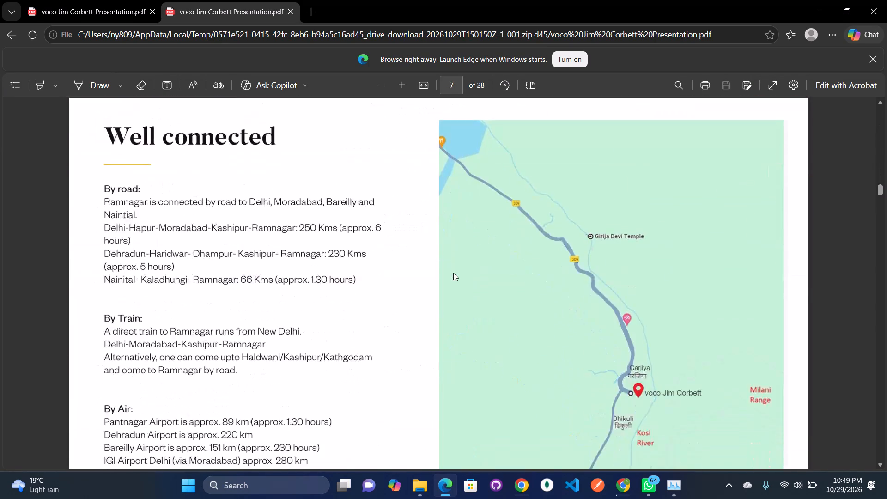
scroll(453, 273, down, 20)
scroll(453, 273, down, 9)
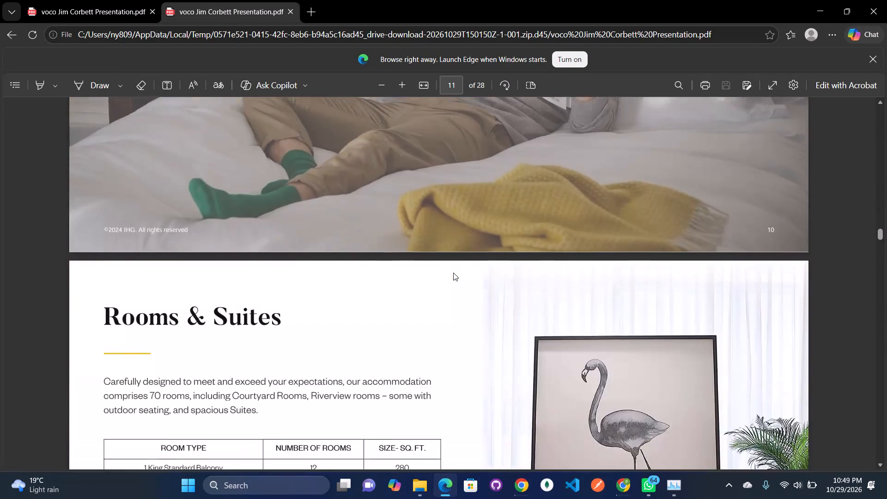
scroll(453, 273, down, 4)
click(873, 60)
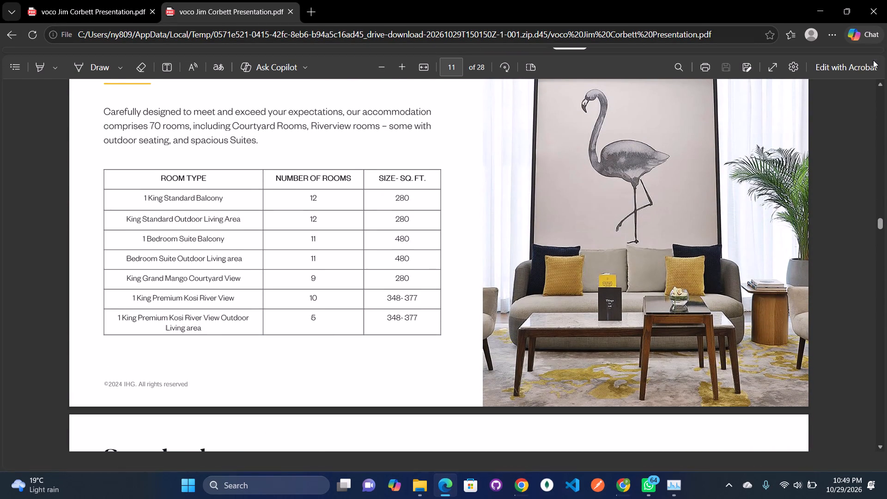
click(884, 0)
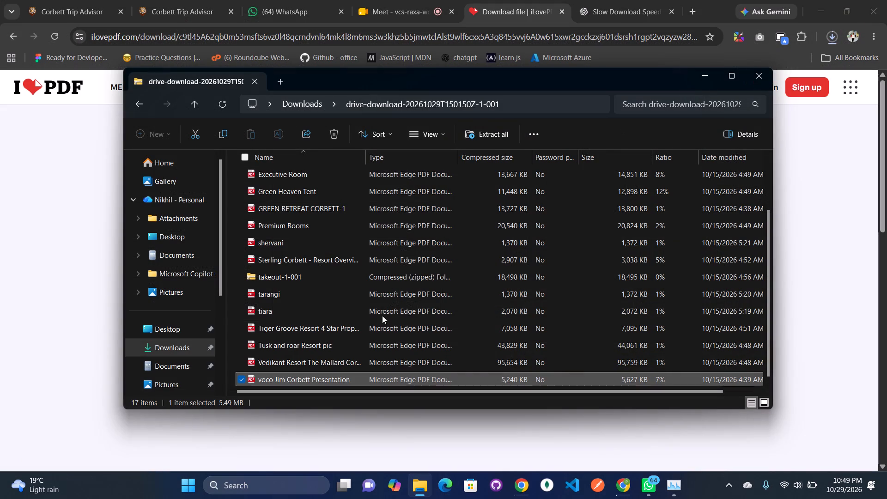
Open the Vedikant Resort The Mallard Corbett PDF from the archive and examine its property photos.
double_click(304, 359)
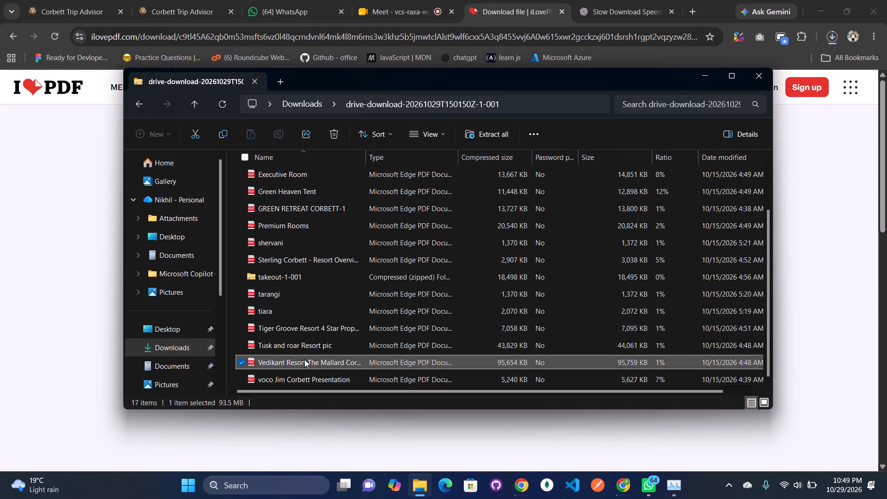
double_click(304, 359)
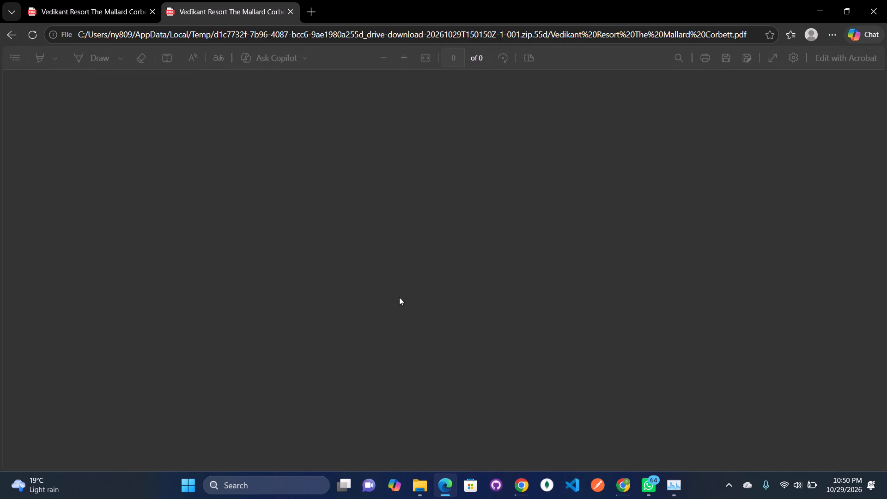
scroll(399, 297, down, 17)
scroll(399, 297, down, 5)
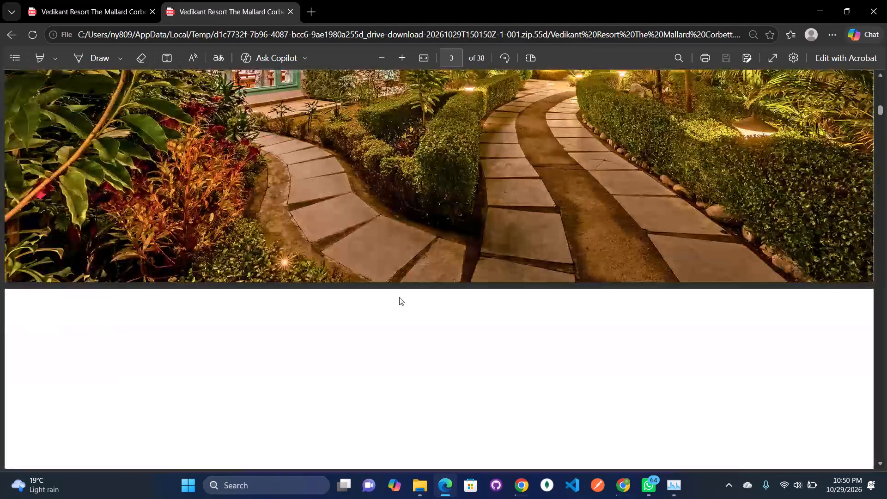
scroll(399, 297, down, 4)
click(877, 1)
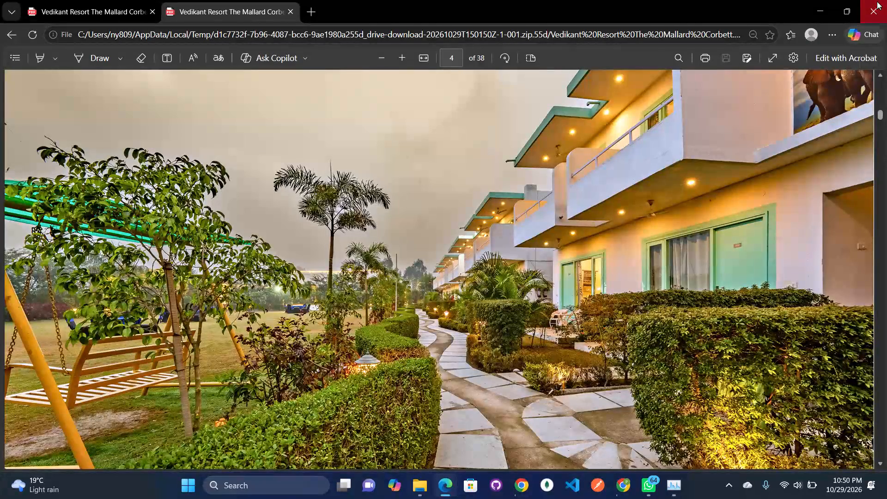
Open the Tusk and roar Resort pic PDF from the archive and examine its cottage photos.
double_click(328, 342)
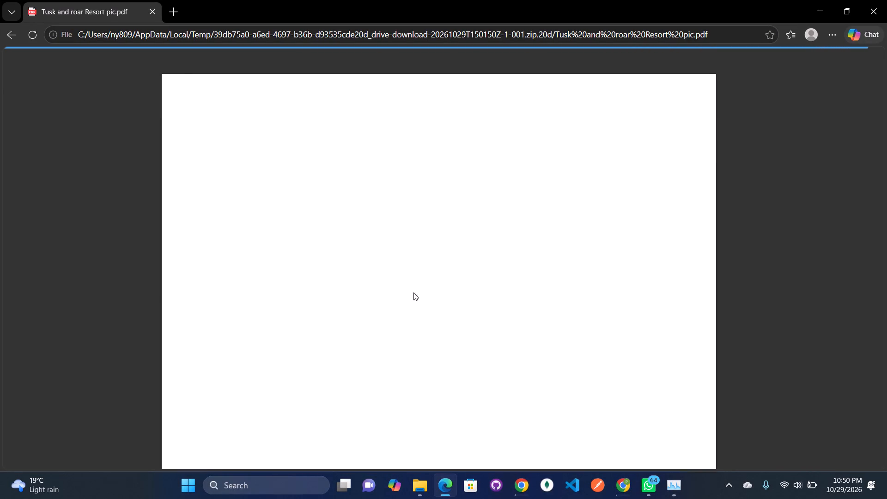
scroll(456, 277, down, 14)
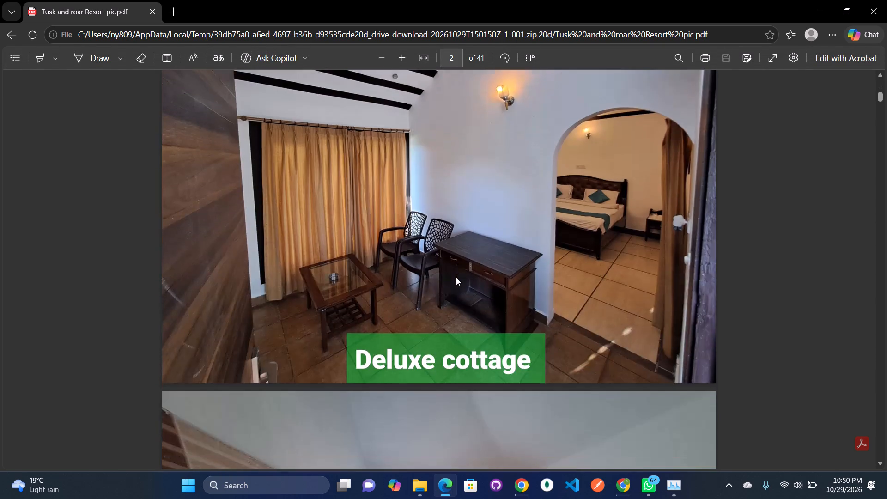
scroll(456, 277, down, 20)
scroll(456, 277, down, 2)
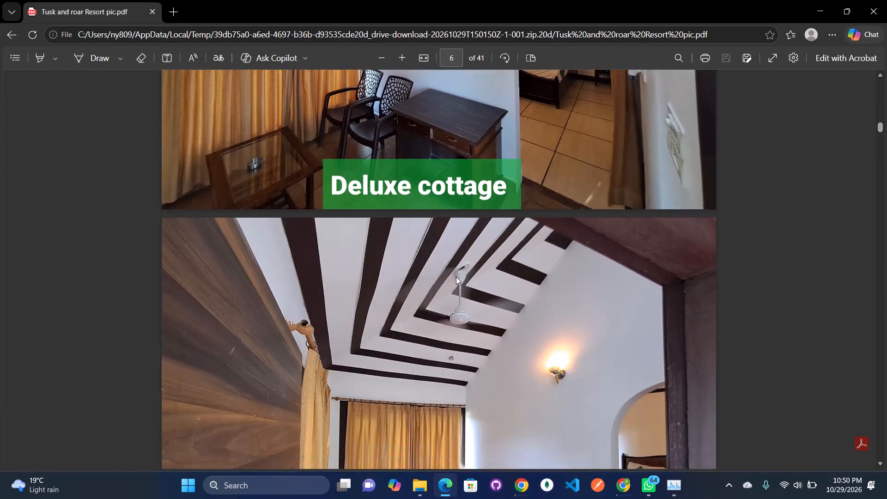
scroll(456, 277, down, 16)
scroll(456, 277, down, 8)
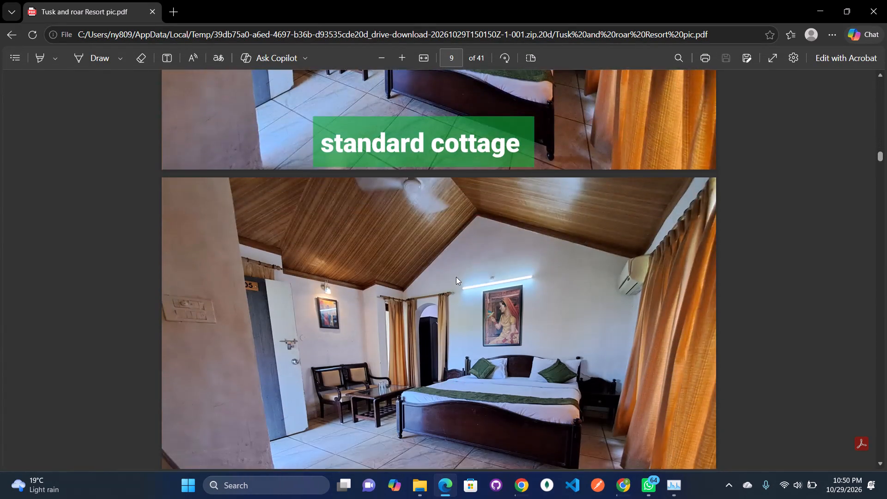
click(875, 8)
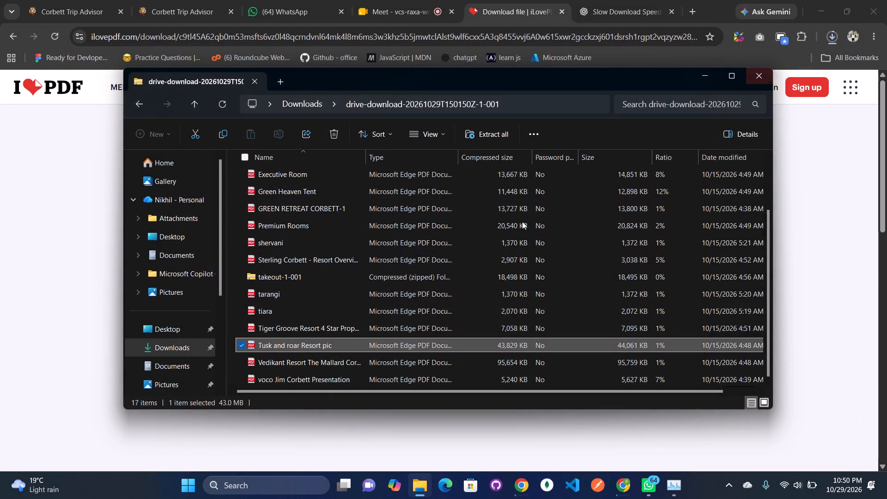
Open the Tiger Groove Resort 4 Star Property PDF from the archive and examine its grounds, dining and building photos.
double_click(333, 325)
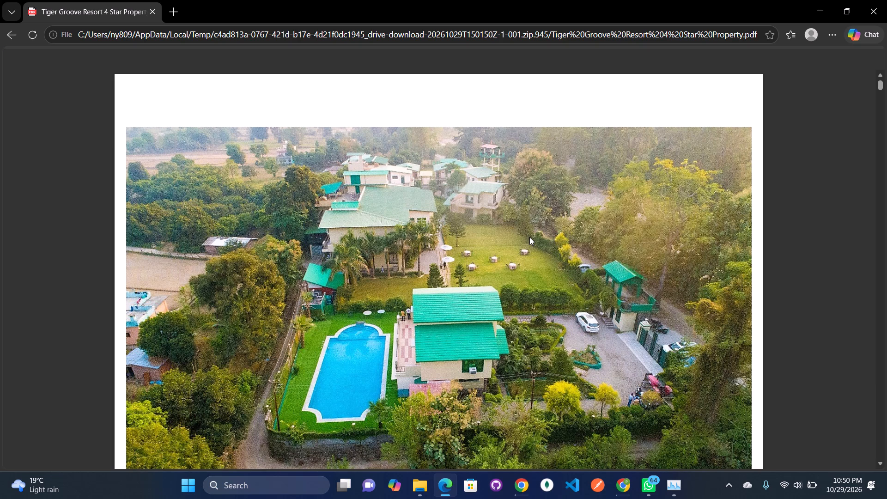
scroll(529, 237, down, 20)
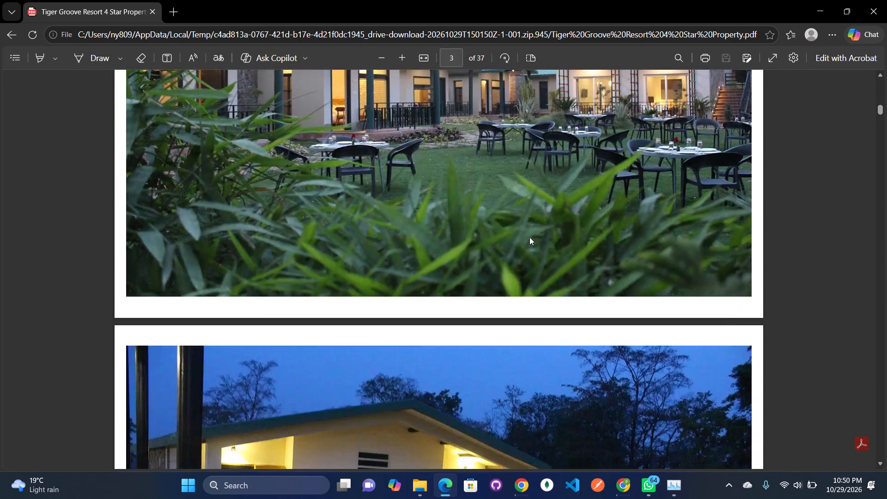
scroll(529, 237, down, 10)
scroll(529, 237, down, 16)
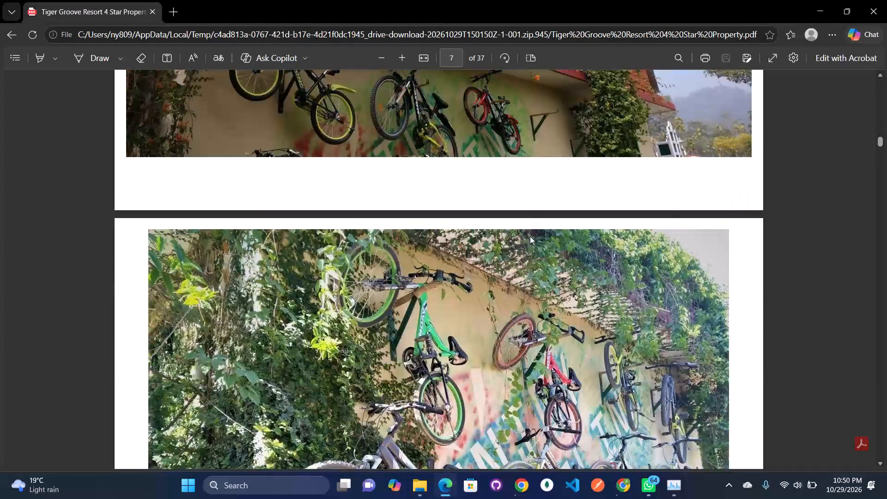
scroll(530, 236, down, 20)
scroll(530, 236, down, 5)
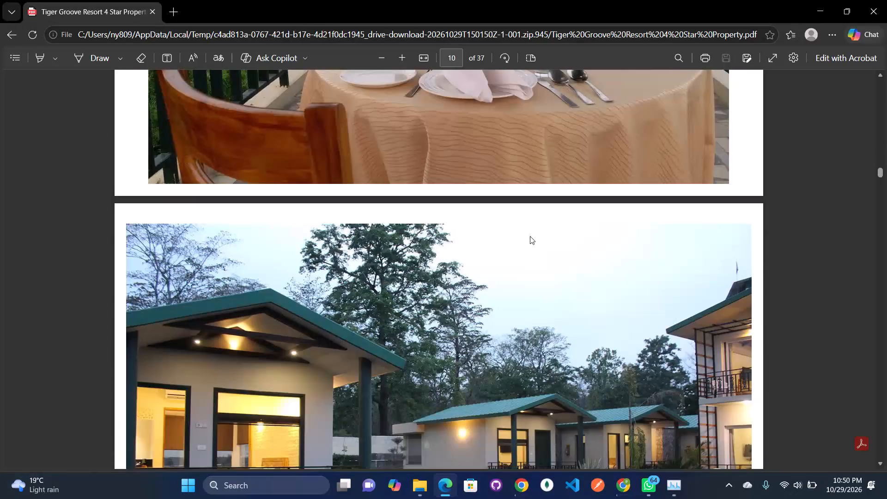
scroll(530, 236, down, 14)
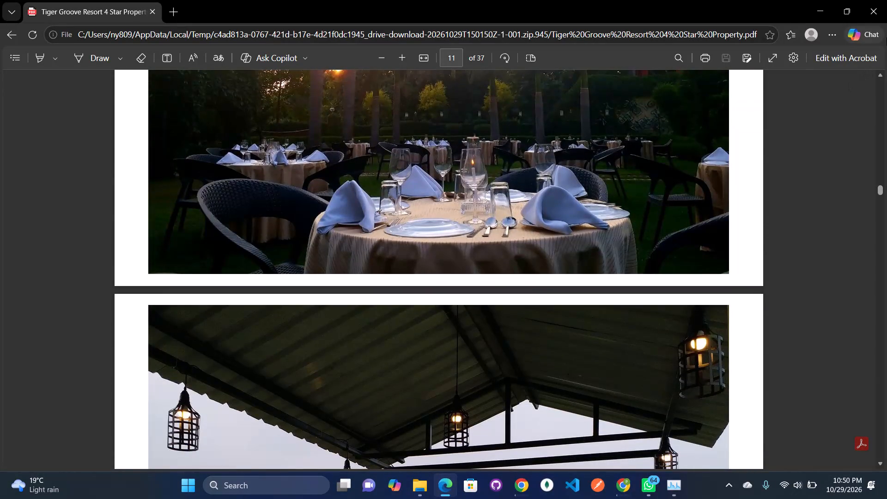
click(871, 0)
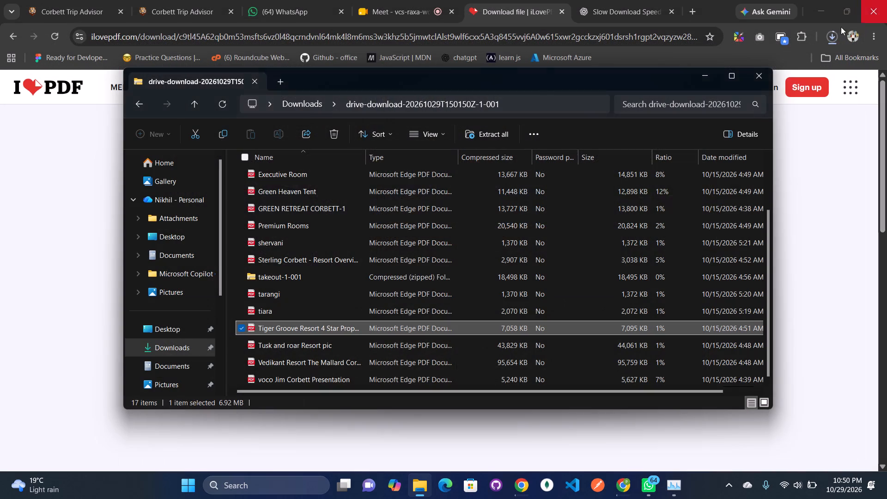
Open the tiara PDF from the archive and examine its bathroom, bedroom and exterior photos.
double_click(319, 306)
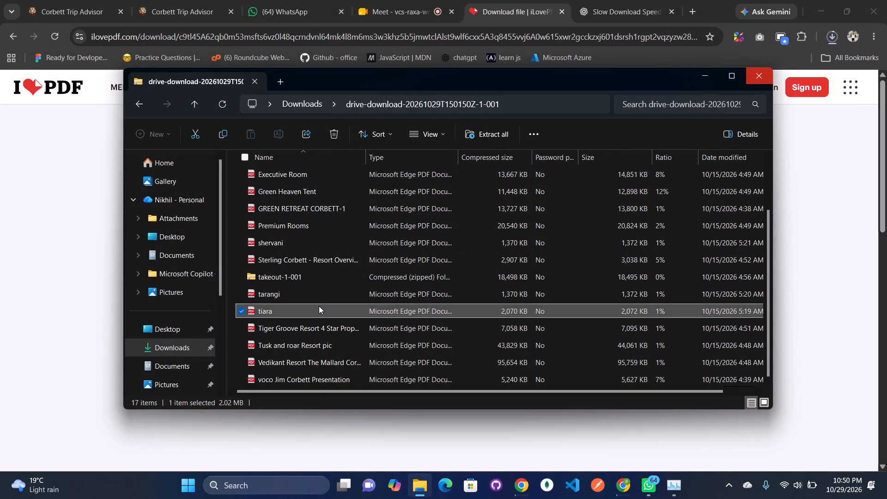
scroll(420, 287, down, 3)
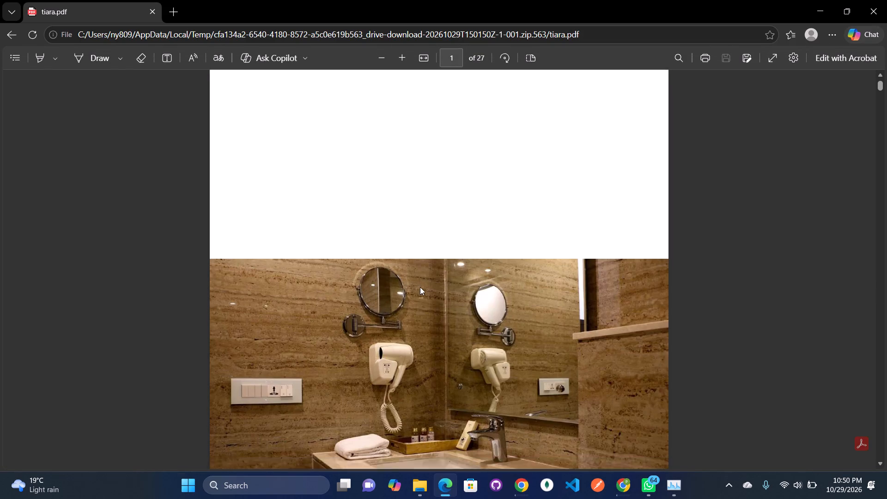
scroll(420, 287, down, 11)
scroll(420, 285, down, 16)
scroll(420, 285, down, 20)
scroll(420, 284, down, 9)
scroll(420, 284, down, 16)
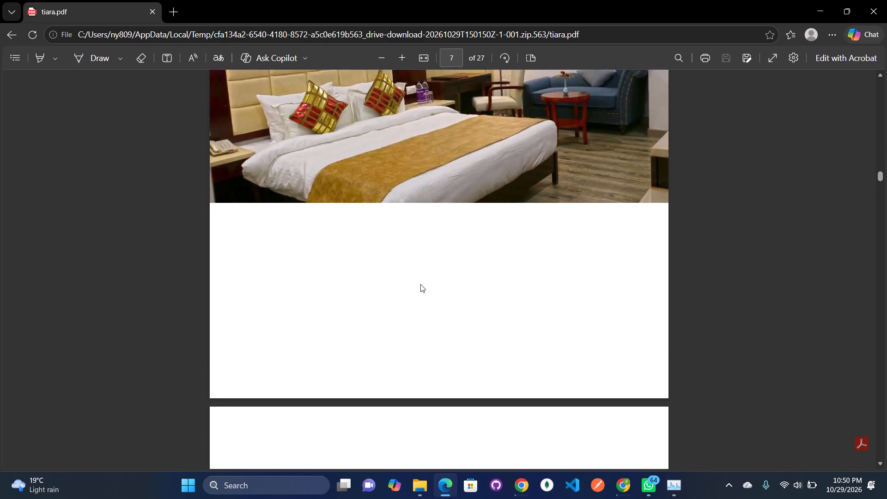
scroll(420, 284, down, 4)
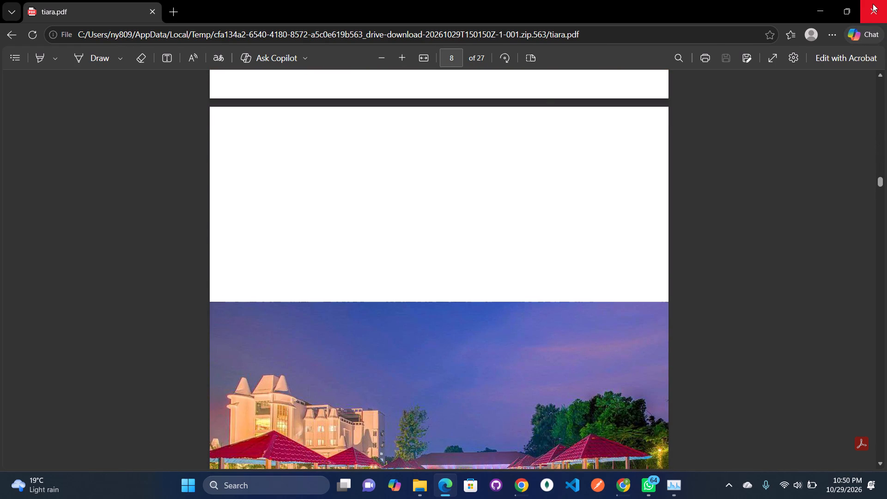
click(873, 4)
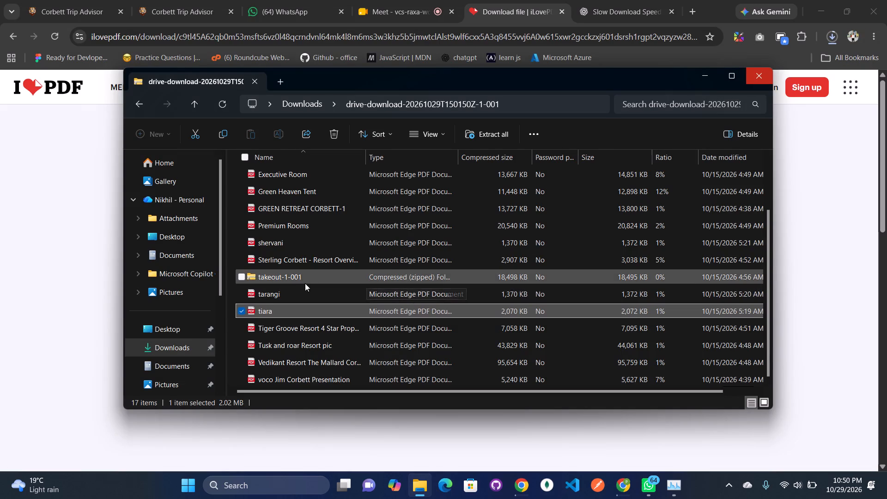
Open the tarangi PDF from the archive and examine its resort photos.
double_click(279, 295)
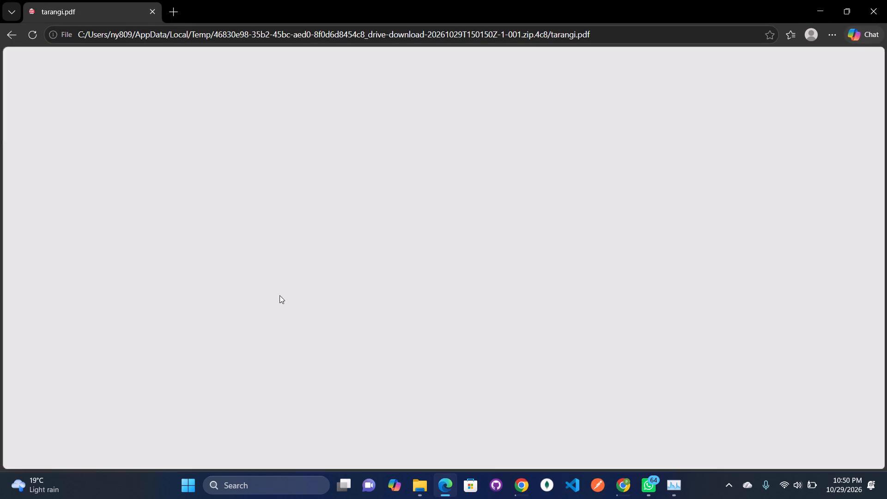
scroll(414, 275, down, 8)
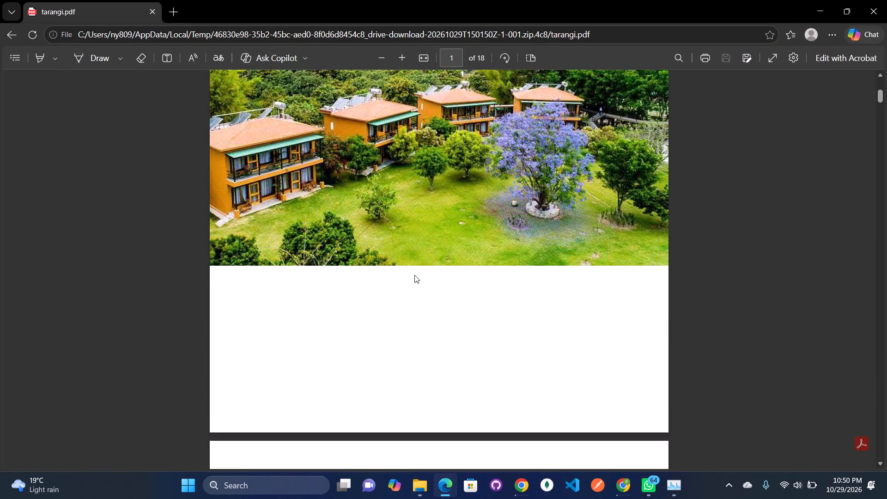
scroll(414, 275, down, 10)
click(878, 2)
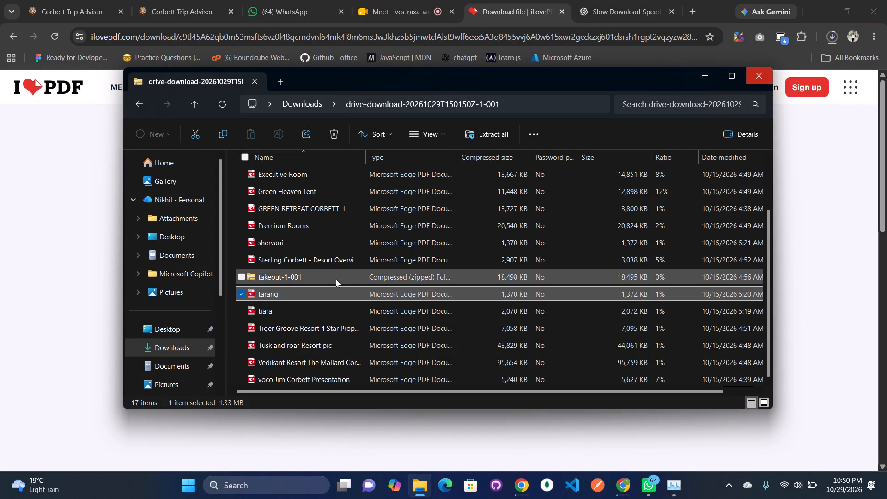
Open the nested takeout-1-001 archive and view its first image, IMG-20230519-WA0042.
double_click(336, 279)
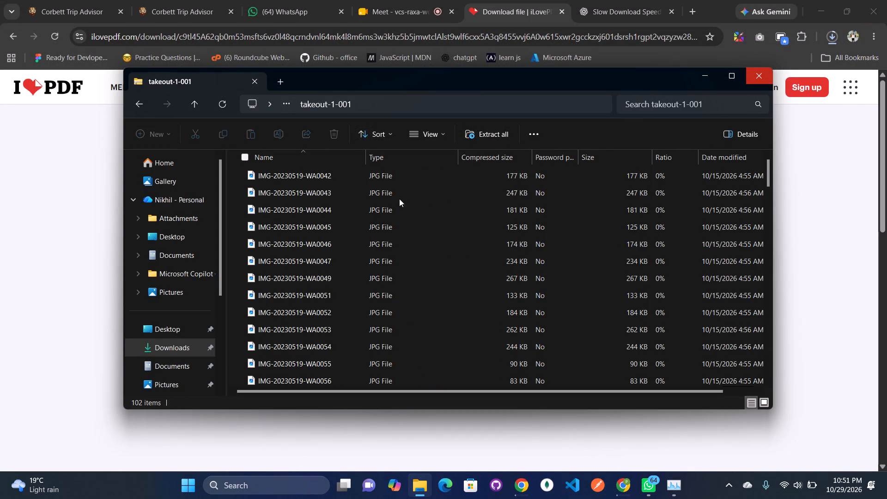
double_click(335, 173)
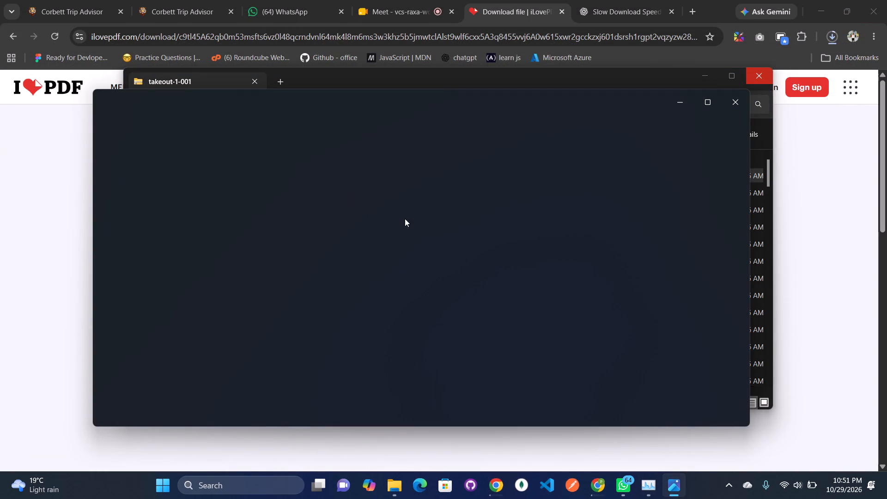
scroll(407, 225, down, 3)
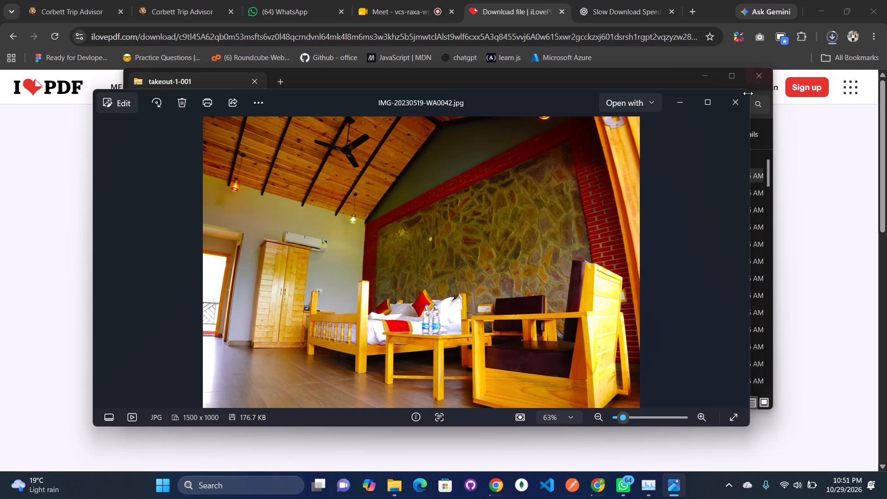
click(732, 95)
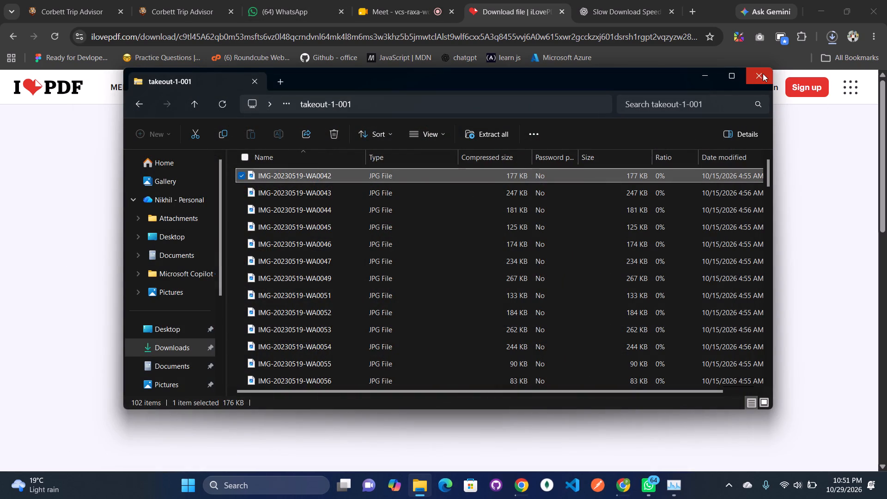
Extract the takeout-1-001 archive to the proposed takeout-1-001 folder in Documents, showing the extracted files when complete.
click(483, 134)
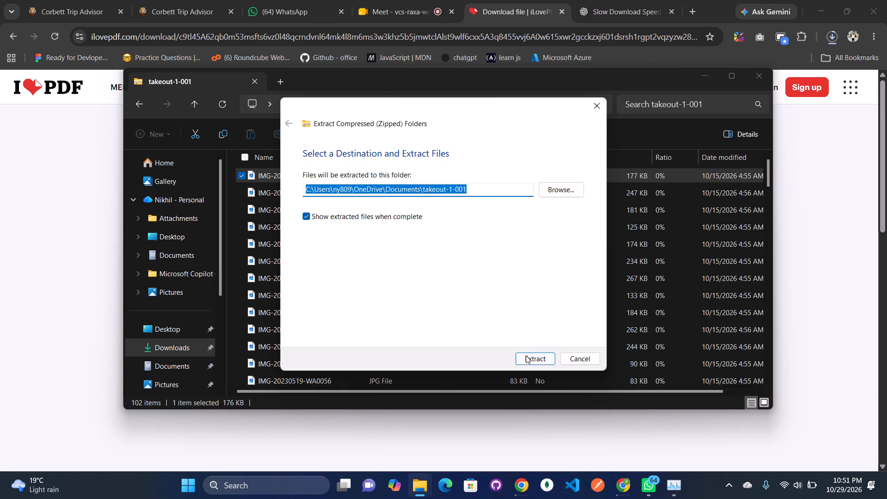
click(526, 355)
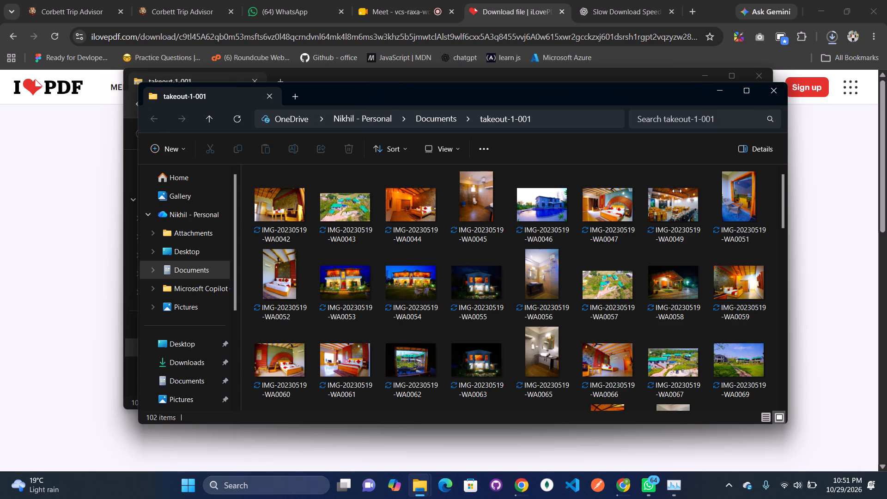
scroll(375, 326, down, 6)
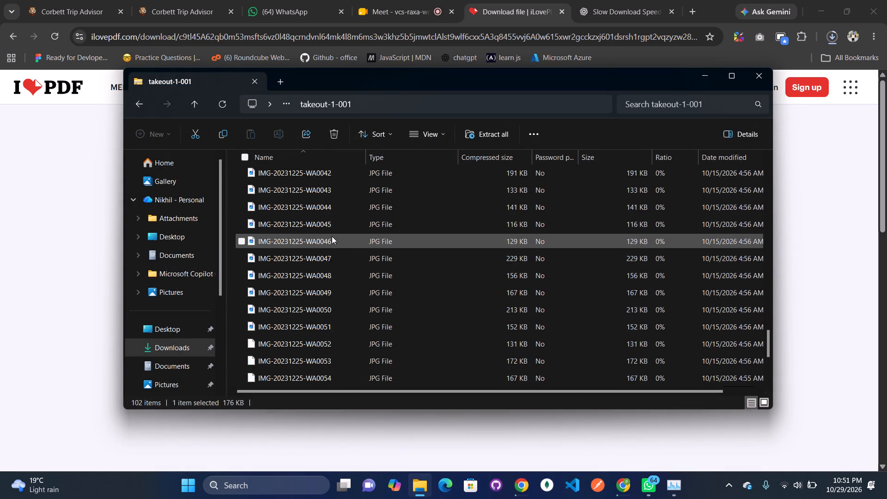
scroll(332, 236, down, 7)
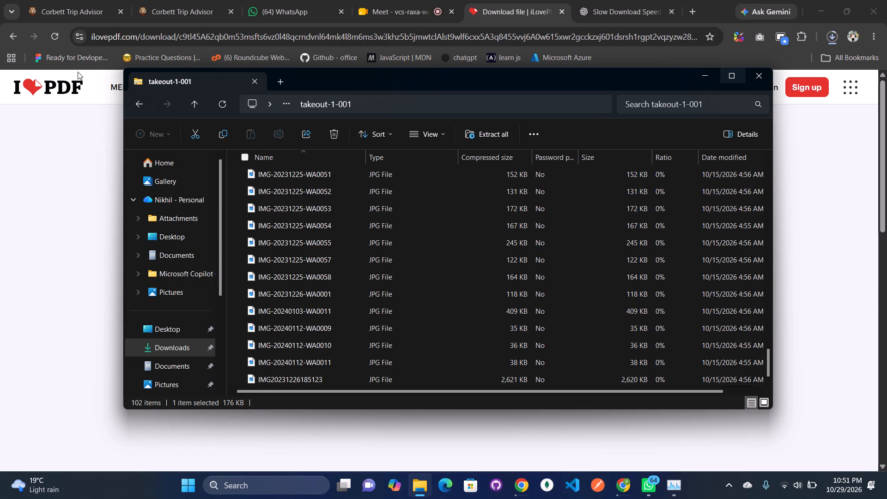
click(135, 105)
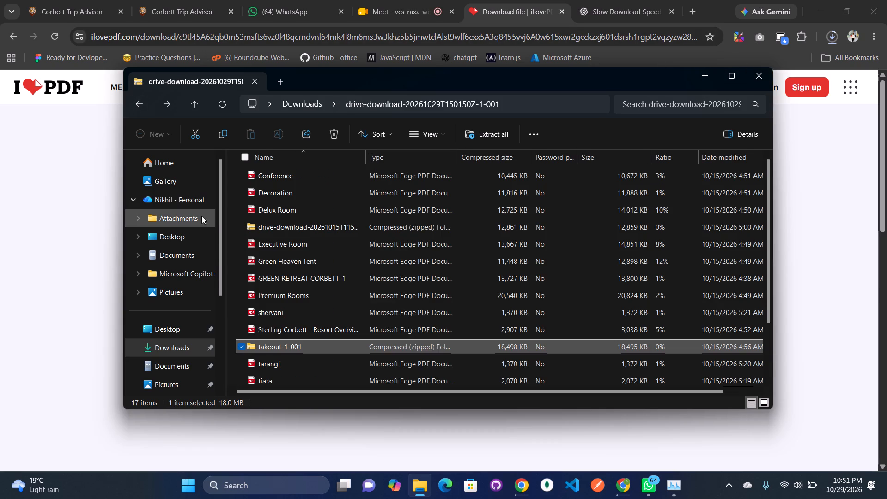
Open the Sterling Corbett - Resort Overview PDF from the archive and examine its exterior, aerial and balcony photos.
double_click(263, 328)
click(263, 328)
click(263, 328)
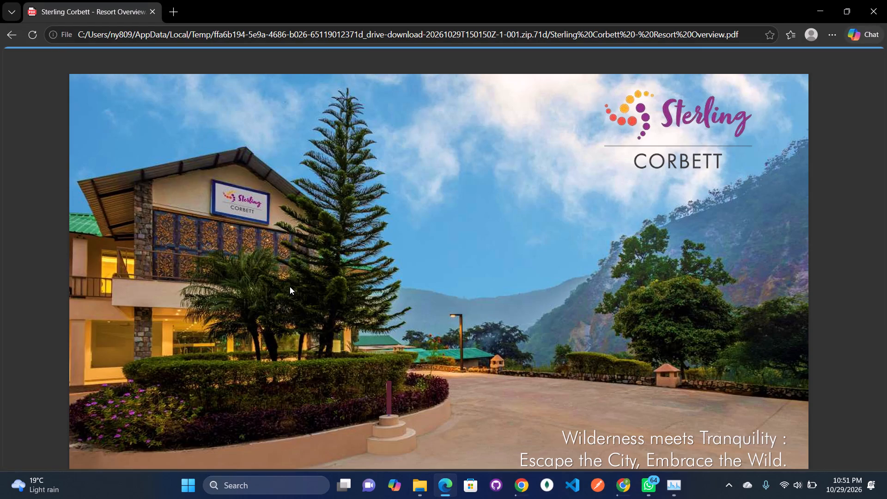
scroll(291, 286, down, 12)
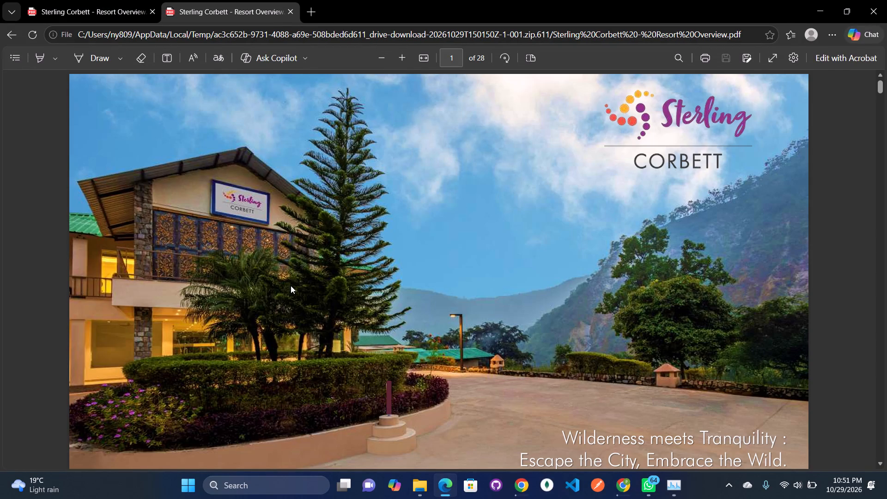
scroll(291, 286, down, 5)
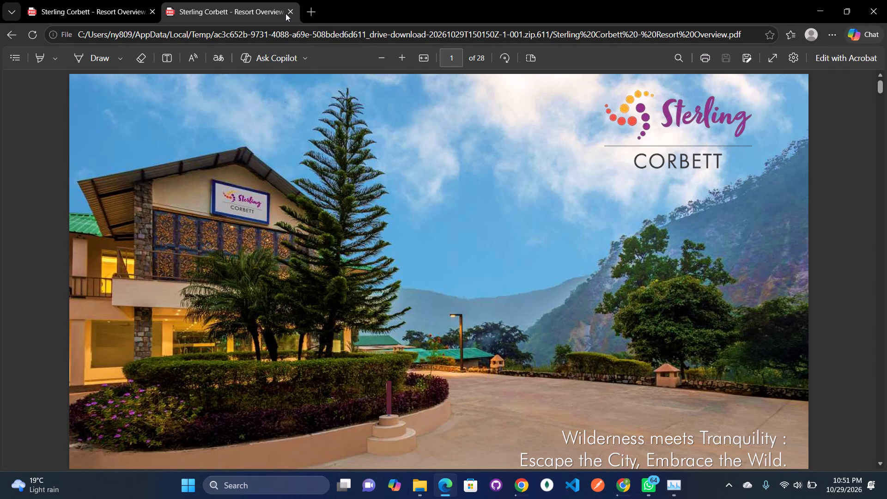
click(286, 13)
click(288, 12)
scroll(316, 231, down, 7)
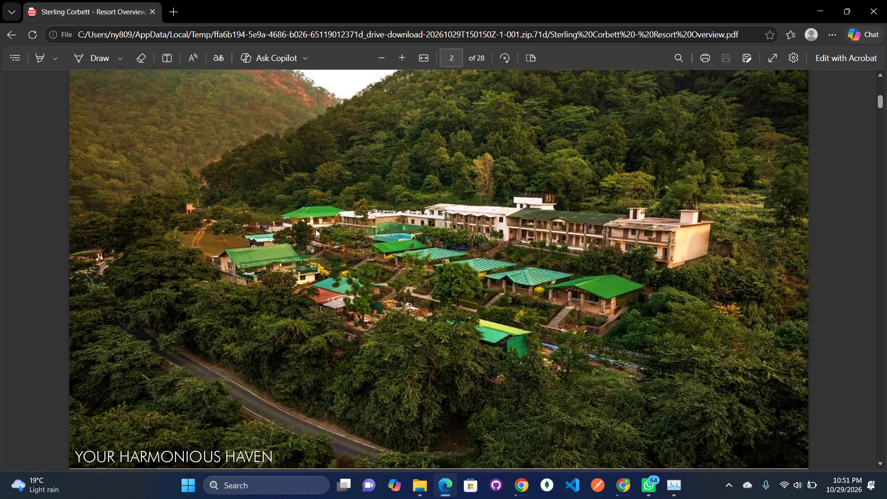
scroll(316, 229, down, 13)
scroll(316, 228, down, 9)
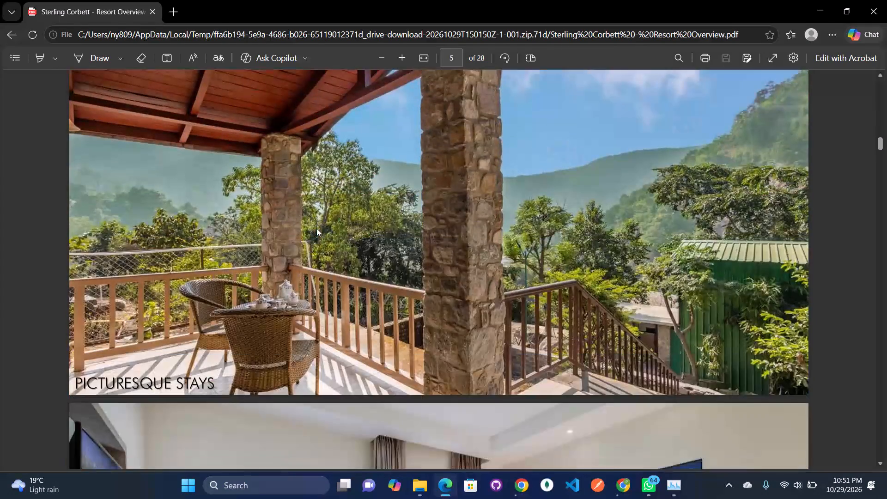
scroll(316, 228, down, 3)
click(874, 6)
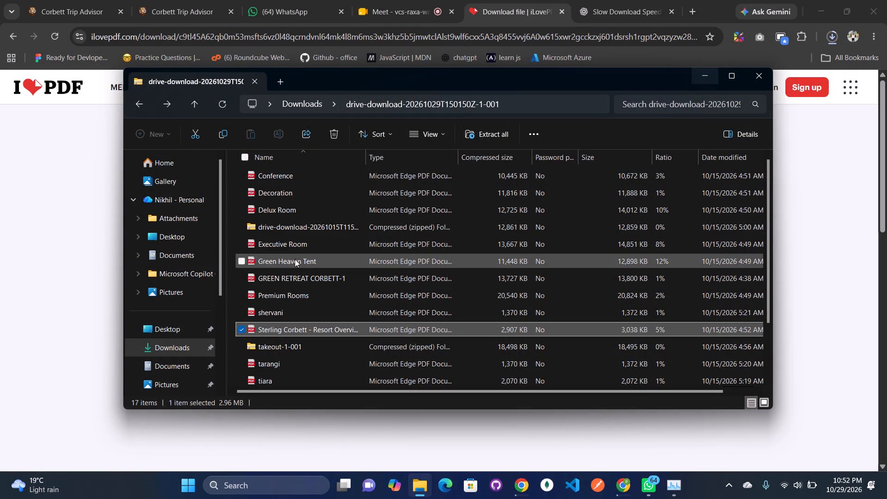
scroll(293, 242, up, 3)
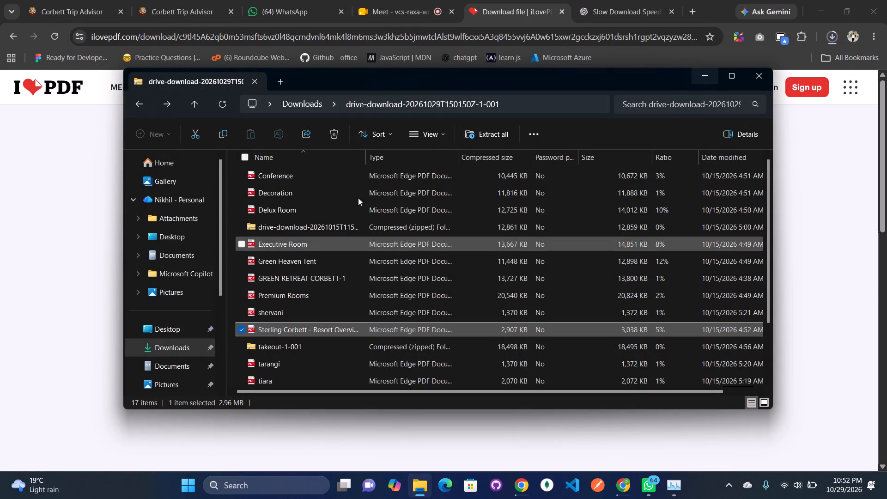
Switch to the All Properties page in Chrome and check the download progress of ilovepdf_pages-to-jpg (4).zip.
click(190, 11)
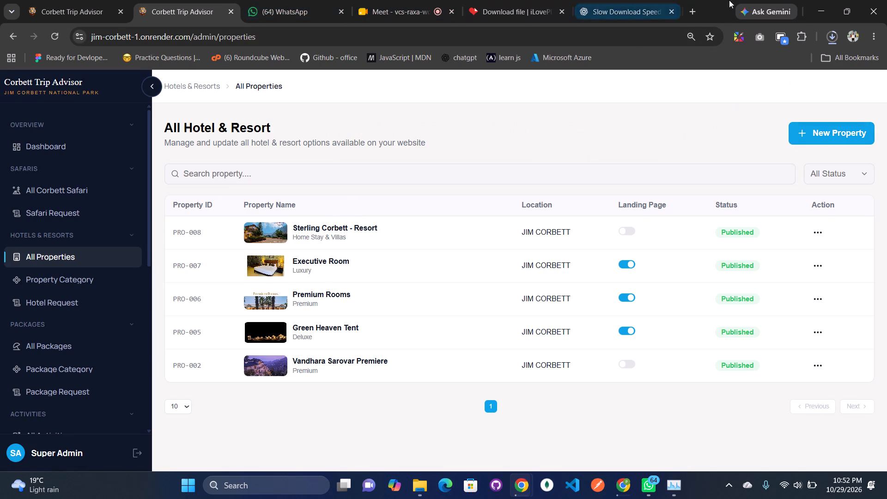
click(826, 33)
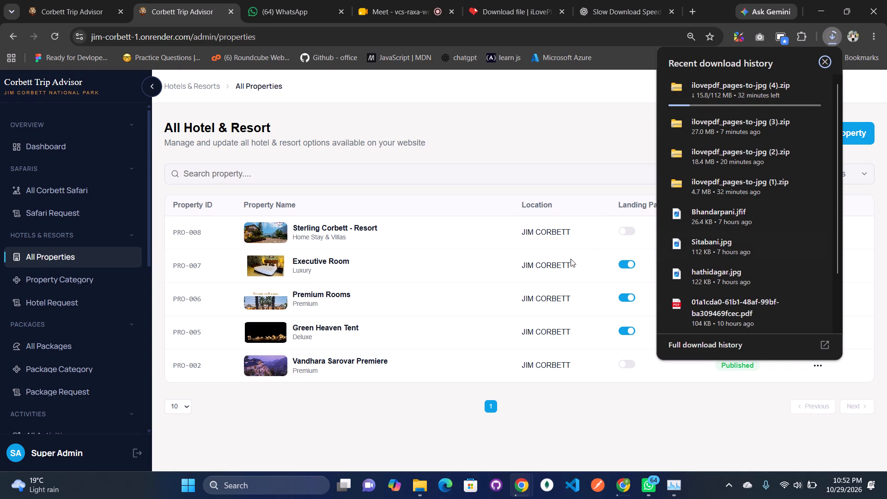
click(431, 135)
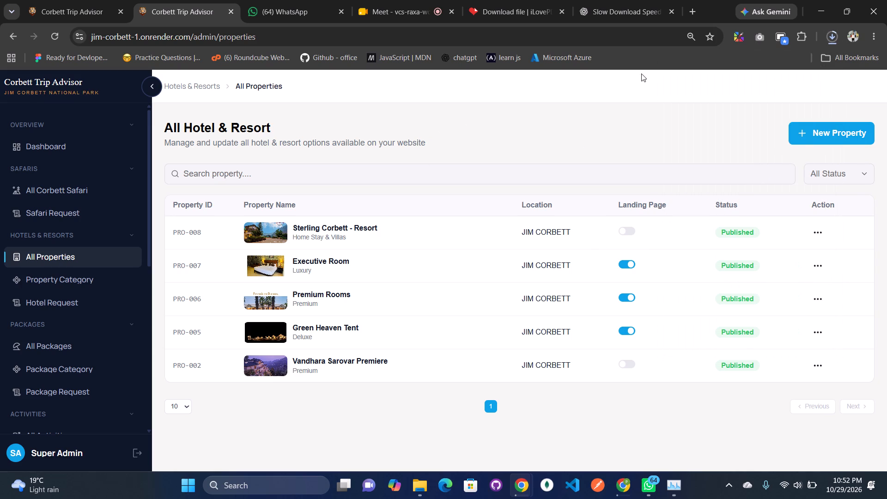
Show the hidden system tray icons.
click(723, 484)
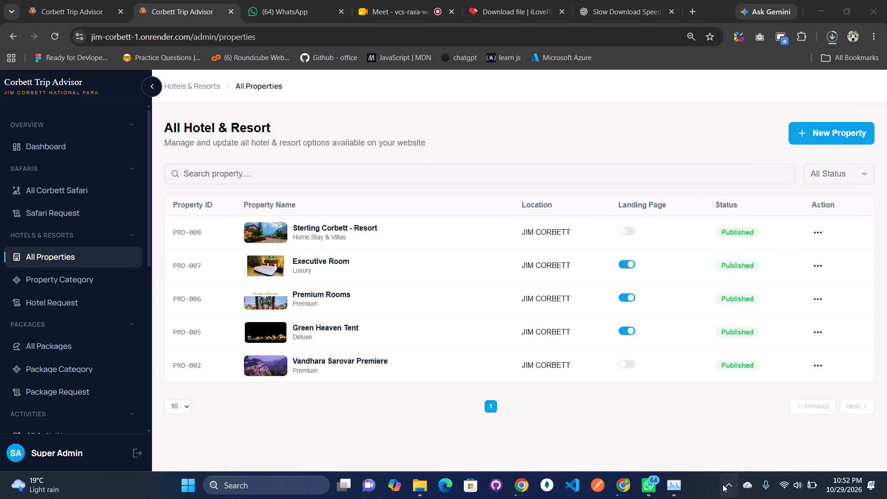
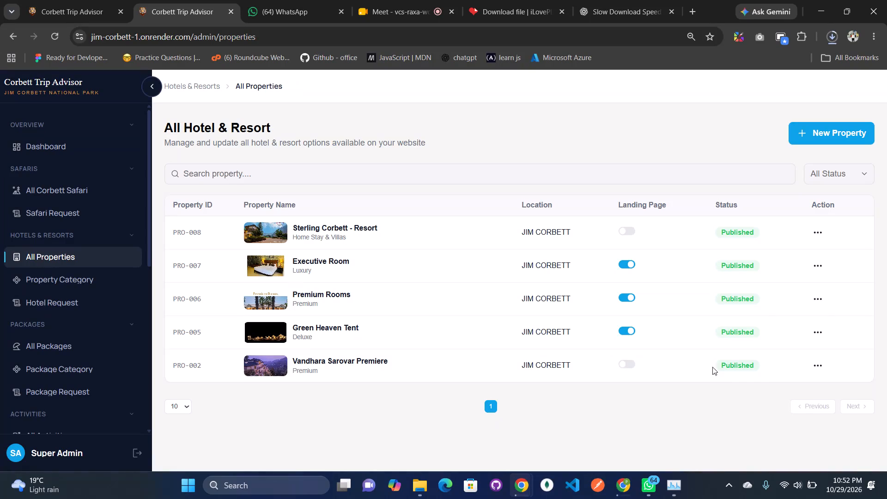
Copy the estimated price from the Vandhara Sarovar Premiere property's edit form and return to the property list.
click(821, 364)
click(767, 405)
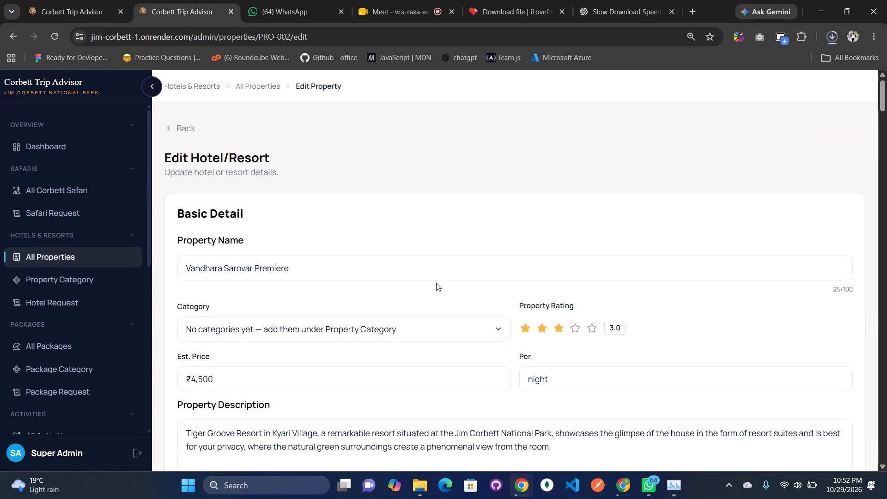
scroll(410, 312, down, 1)
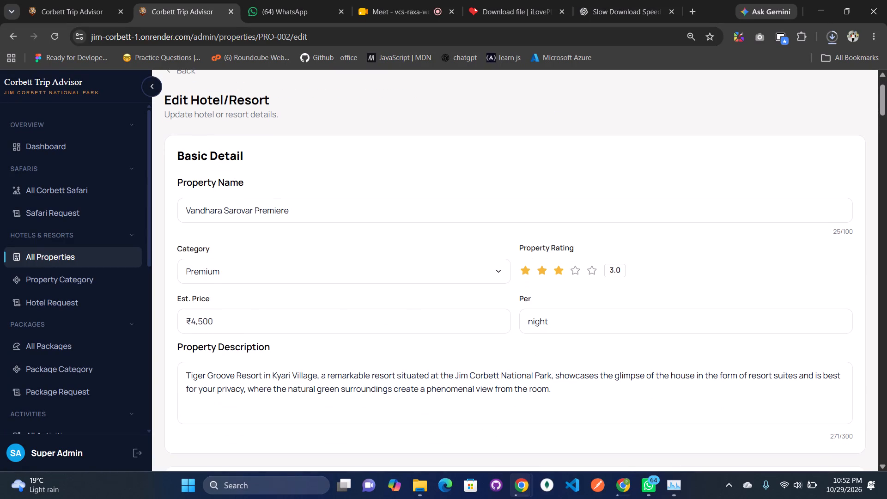
double_click(205, 323)
triple_click(205, 323)
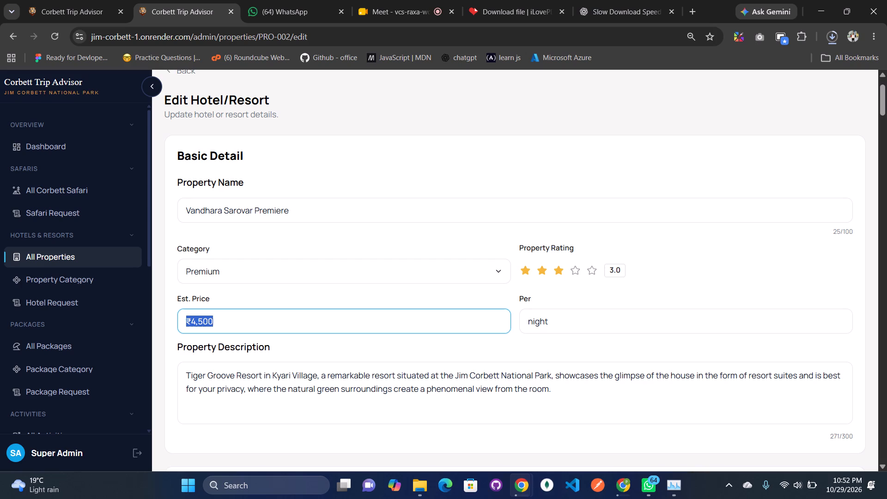
key(ctrl+c)
scroll(211, 132, up, 2)
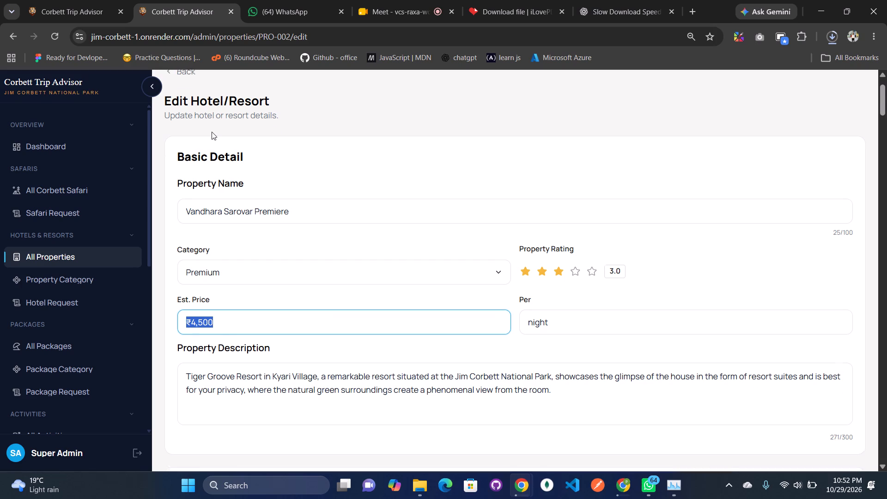
scroll(212, 132, up, 1)
click(188, 129)
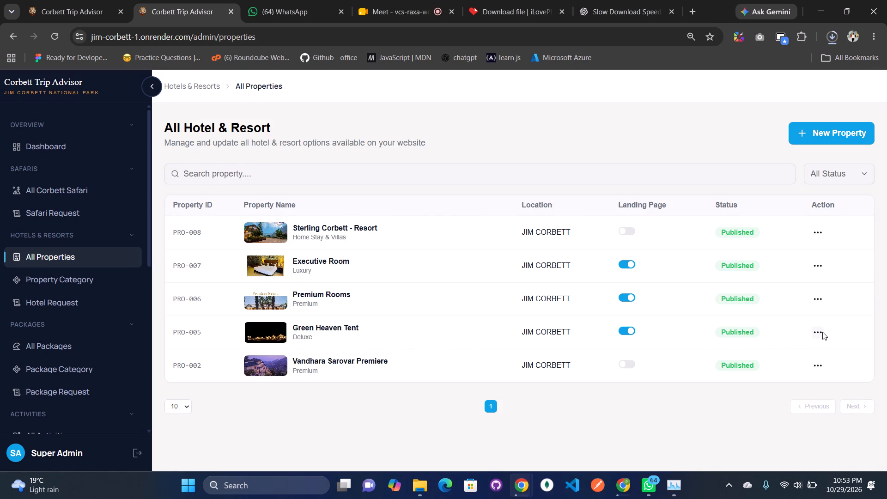
Set the Green Heaven Tent property's estimated price to the copied ₹4,500 per night and update the listing.
click(823, 331)
click(765, 372)
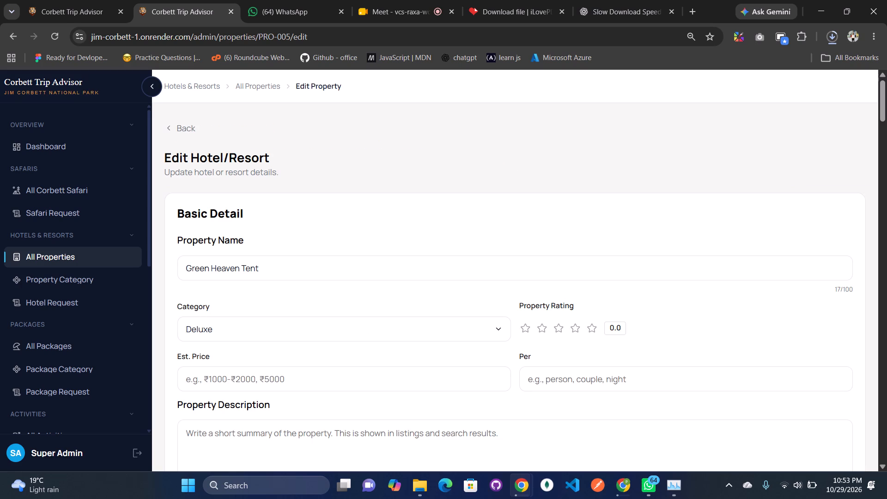
scroll(261, 335, down, 1)
double_click(266, 324)
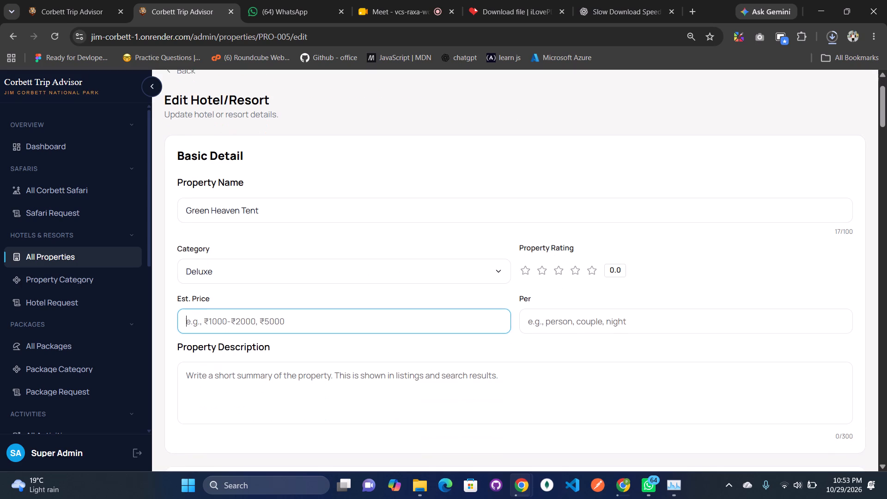
key(ctrl+v)
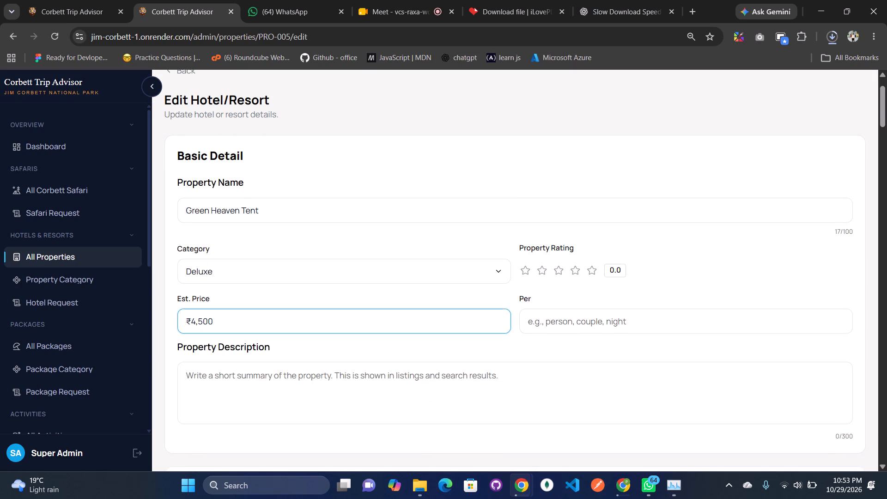
click(595, 327)
text(nig)
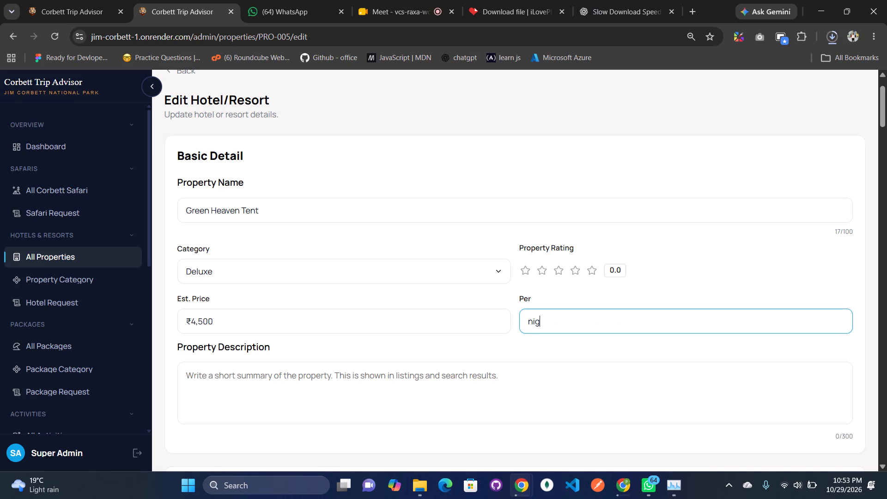
key(h)
key(t)
scroll(602, 318, down, 18)
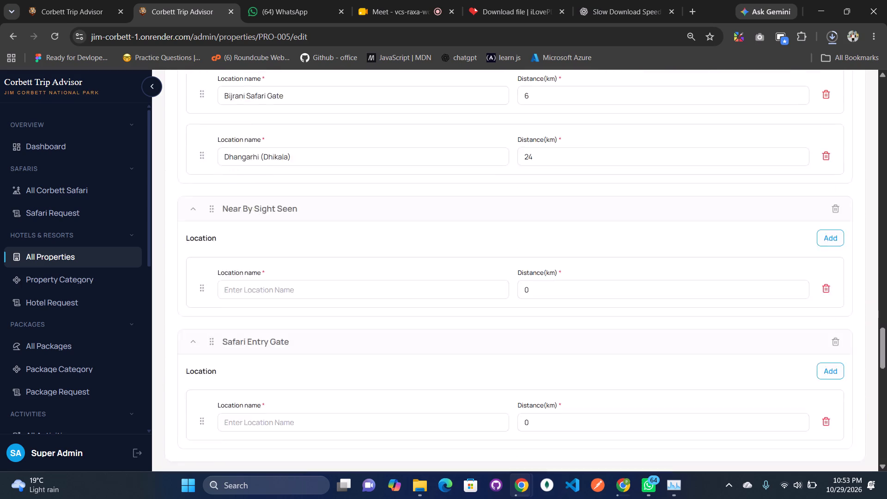
scroll(602, 318, down, 10)
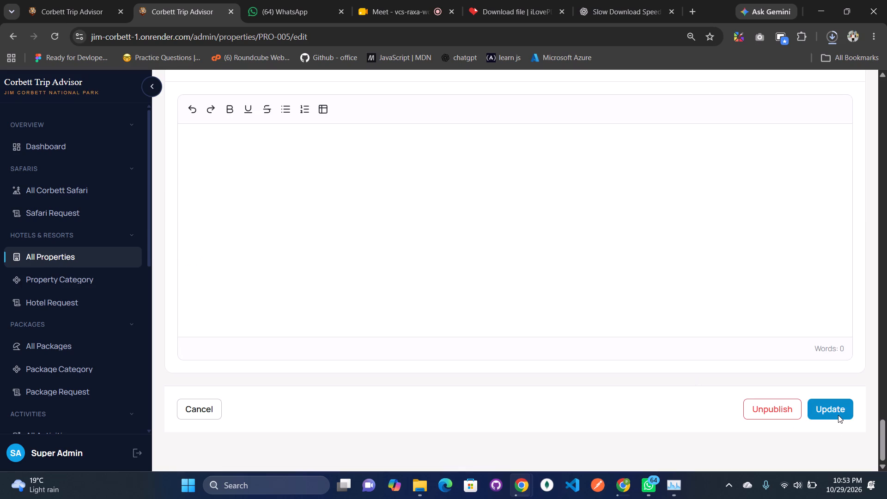
click(838, 415)
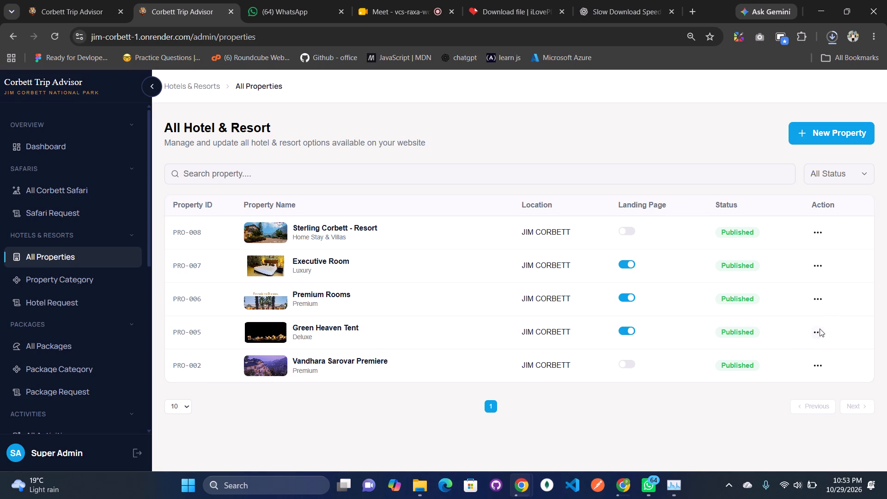
Change the Premium Rooms property's estimated price to the copied ₹4,500 per person and update the listing.
click(820, 299)
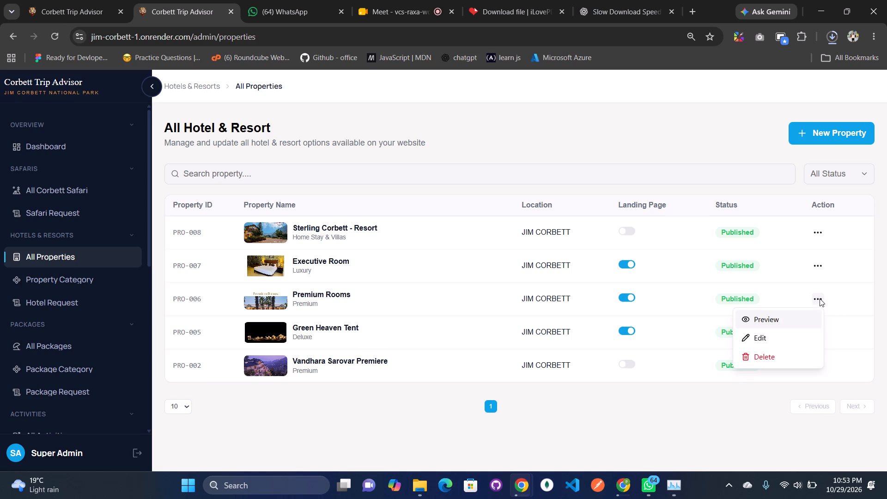
click(753, 341)
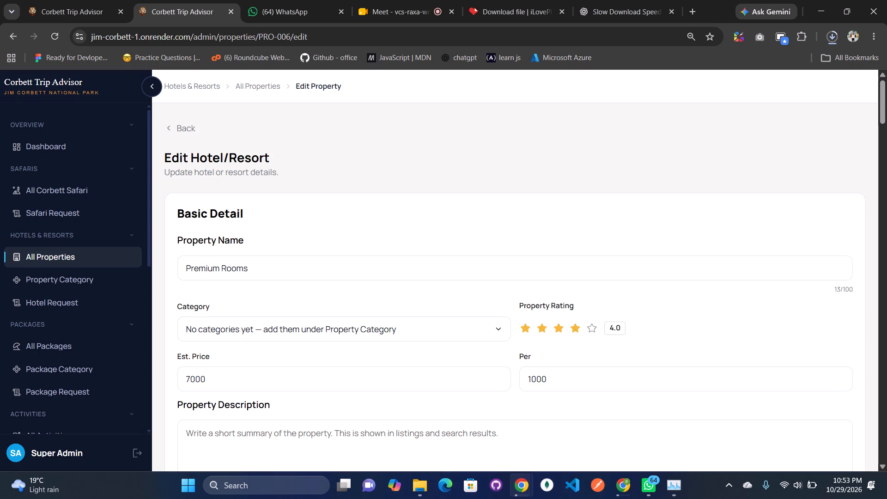
double_click(201, 380)
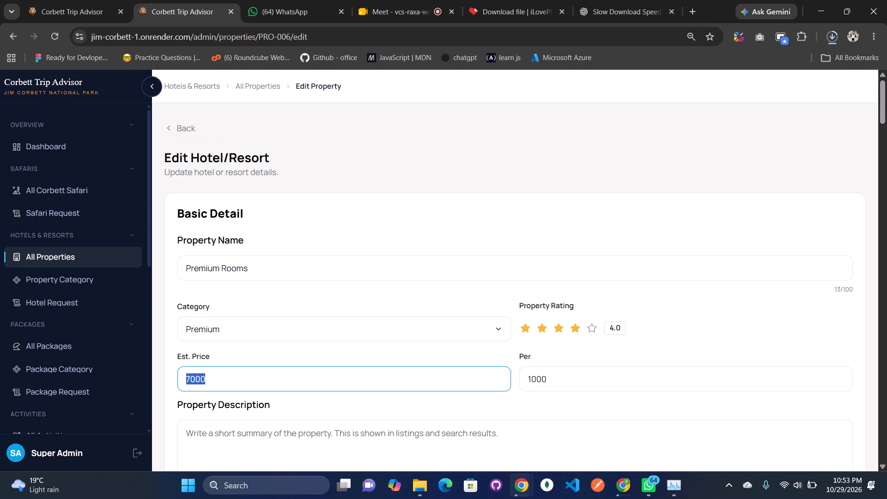
key(ctrl+v)
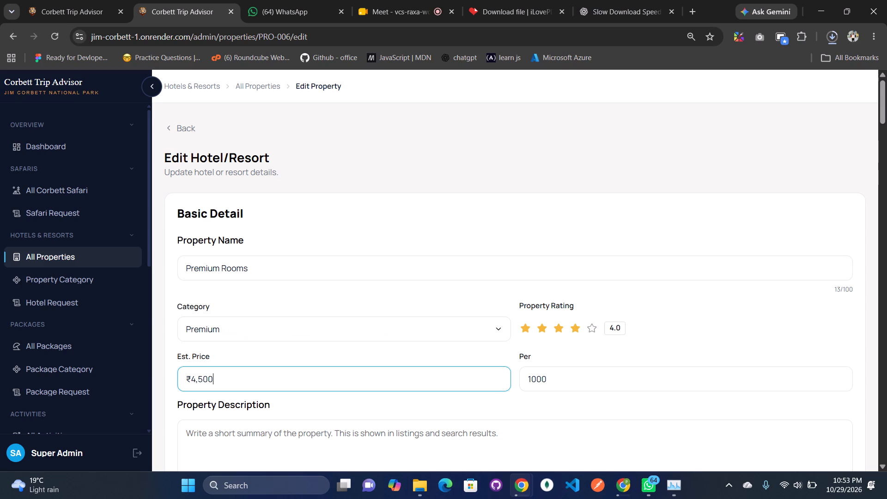
click(544, 376)
key(BackSpace)
key(BackSpace)
key(BackSpace)
key(BackSpace)
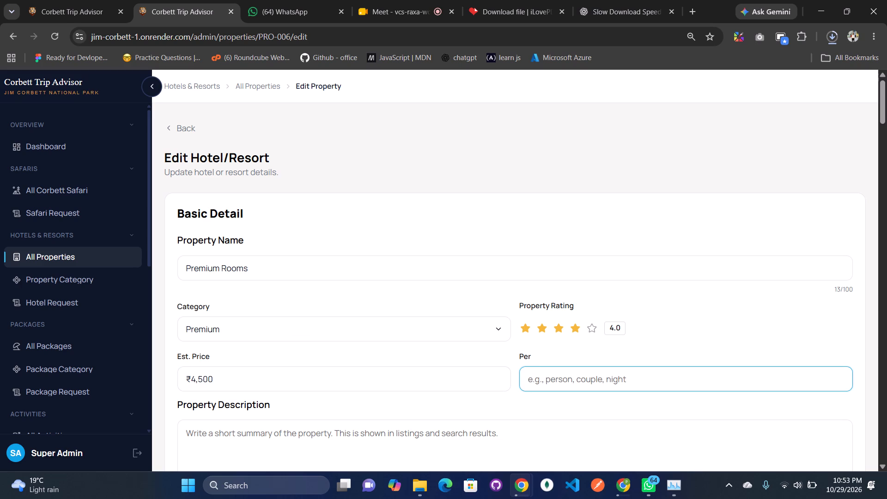
text(person)
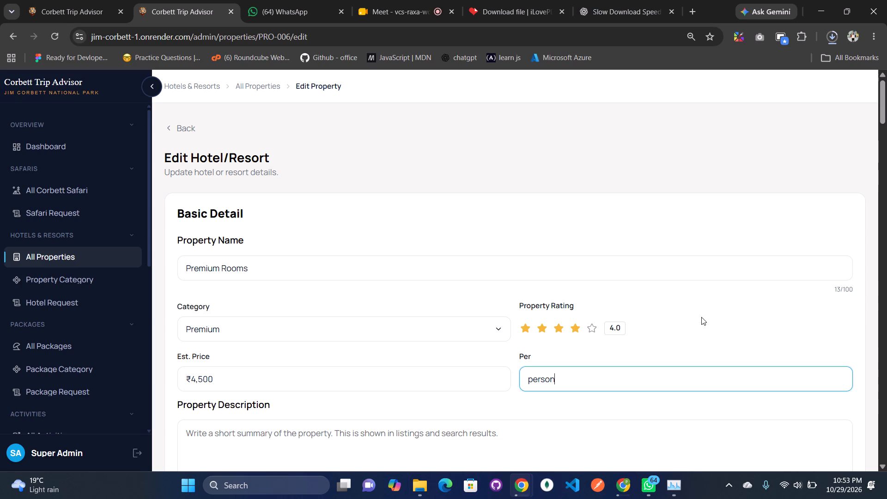
scroll(761, 325, down, 20)
scroll(761, 325, down, 13)
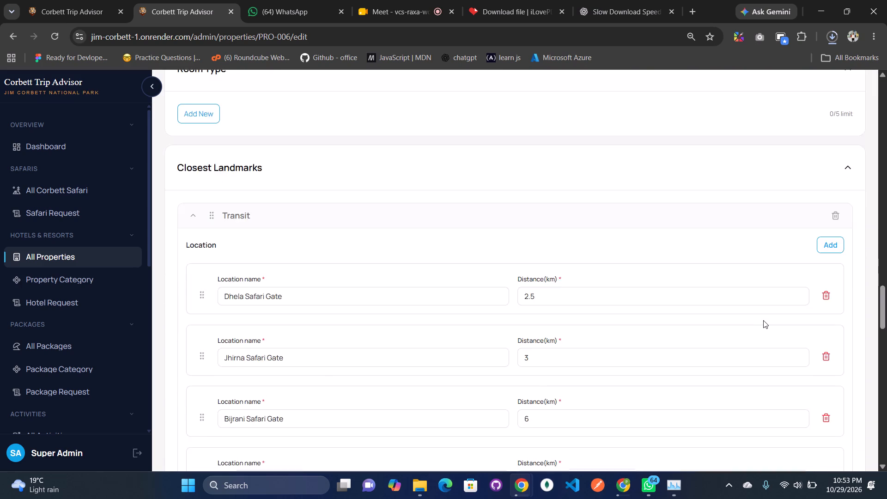
scroll(763, 320, down, 20)
scroll(763, 320, down, 7)
scroll(765, 317, up, 1)
scroll(765, 317, down, 6)
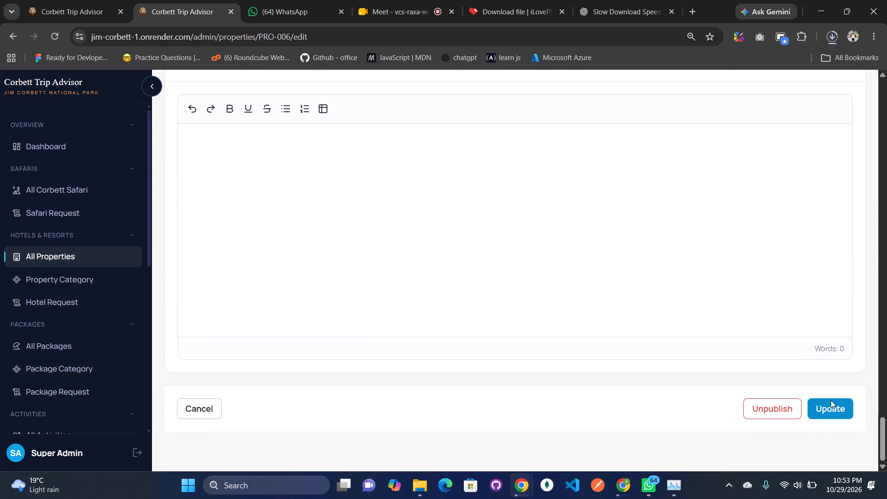
click(831, 400)
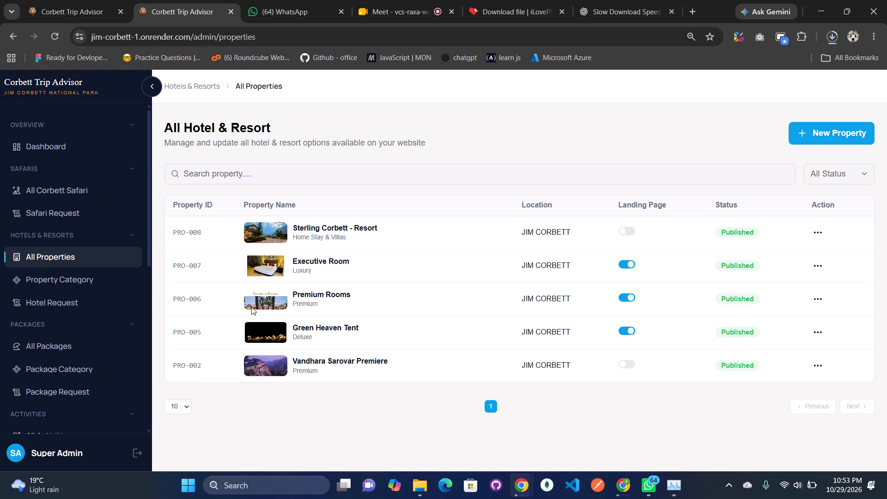
Open a blank form for adding a new hotel or resort property.
click(813, 136)
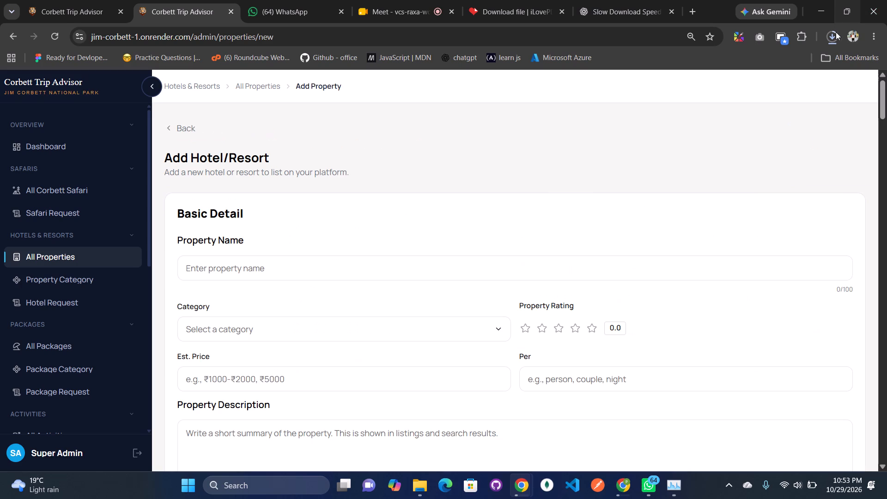
Check the download progress of ilovepdf_pages-to-jpg (4).zip and close the download history.
click(835, 32)
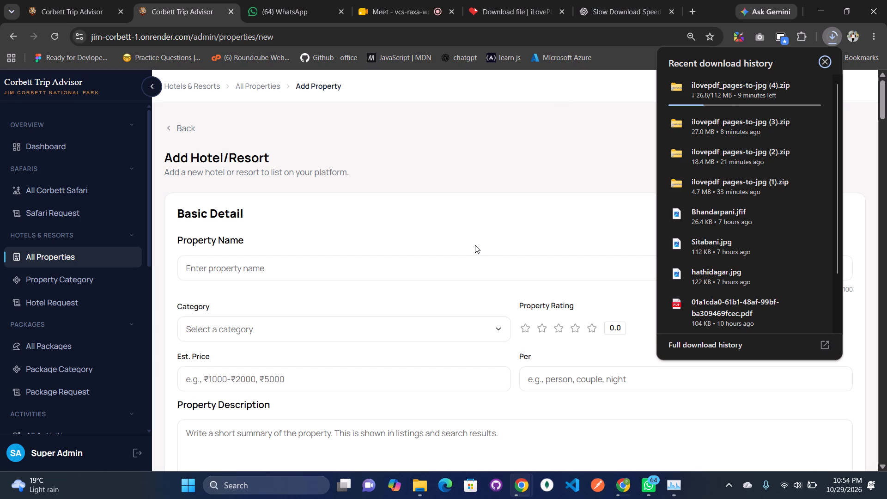
click(497, 177)
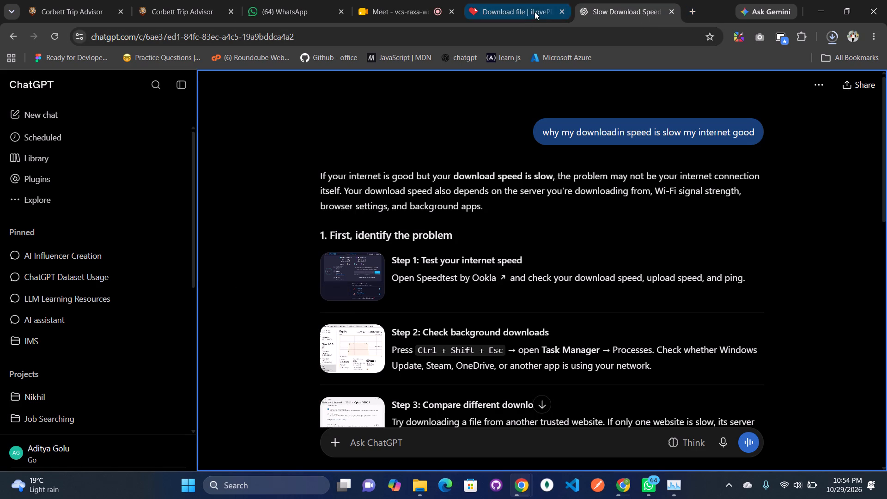
Return to the iLovePDF download page for the PDF converted to JPG images.
click(487, 12)
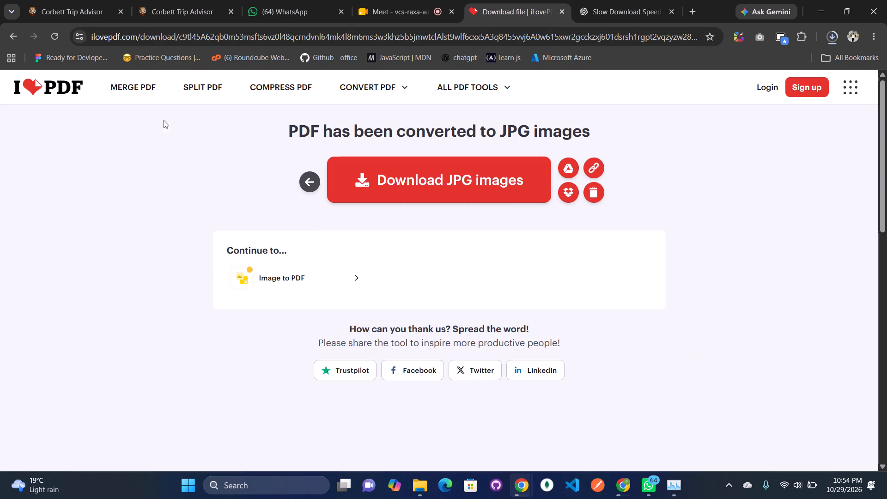